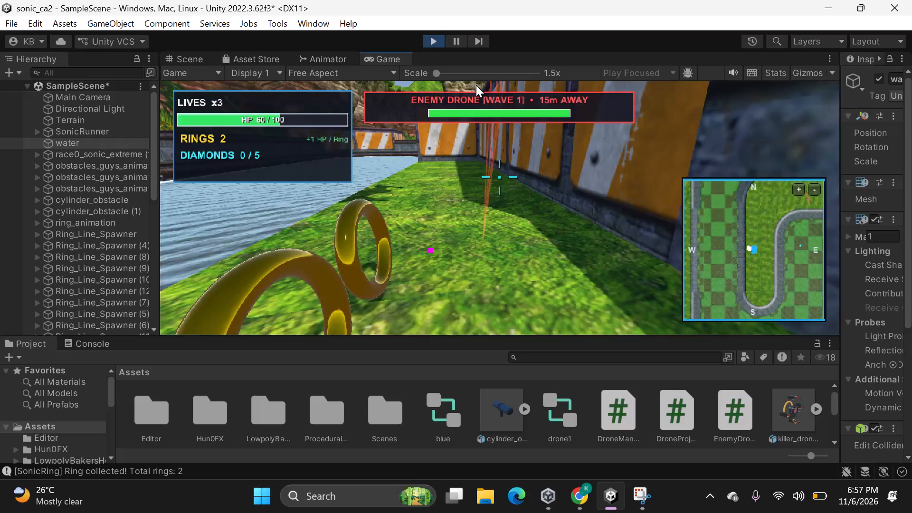
Maneuver the character around the ring line on the grass strip beside the water, evading the wave 1 drone's fire.
key("Left")
key("Left")
key("Down")
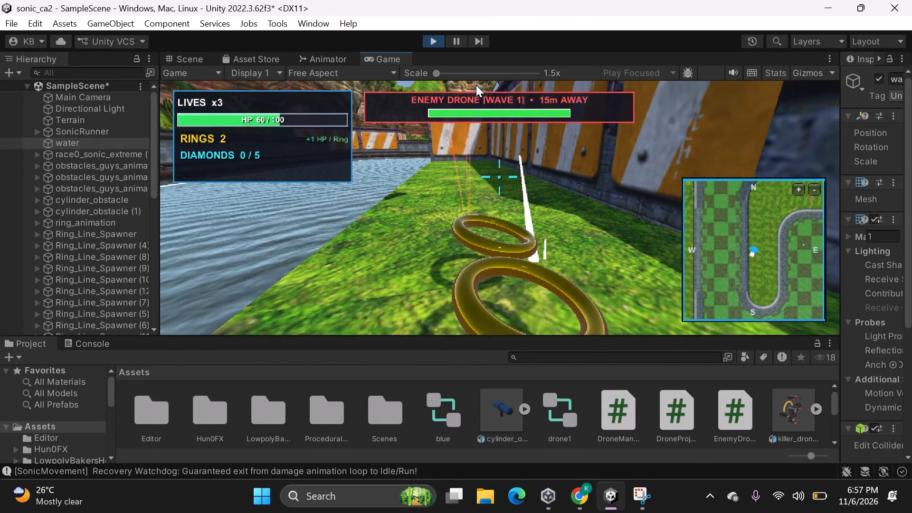
key("Down")
key("Down")
key("Down")
key("Down")
key("Down")
key("Right")
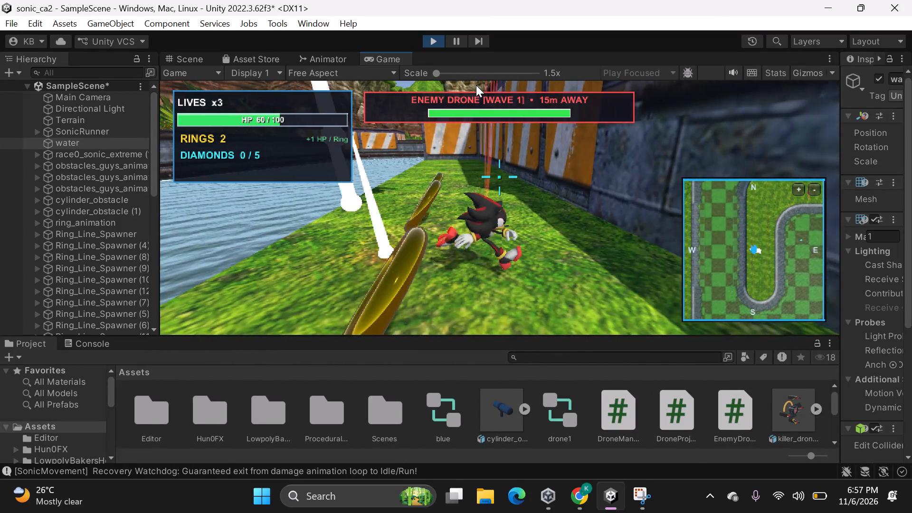
key("Left")
key("Down")
key("Down")
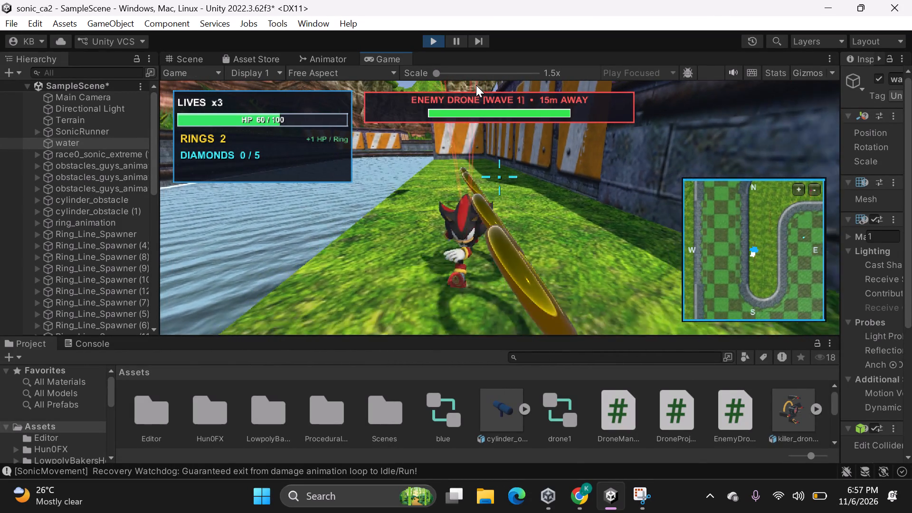
key("Down")
key("Right")
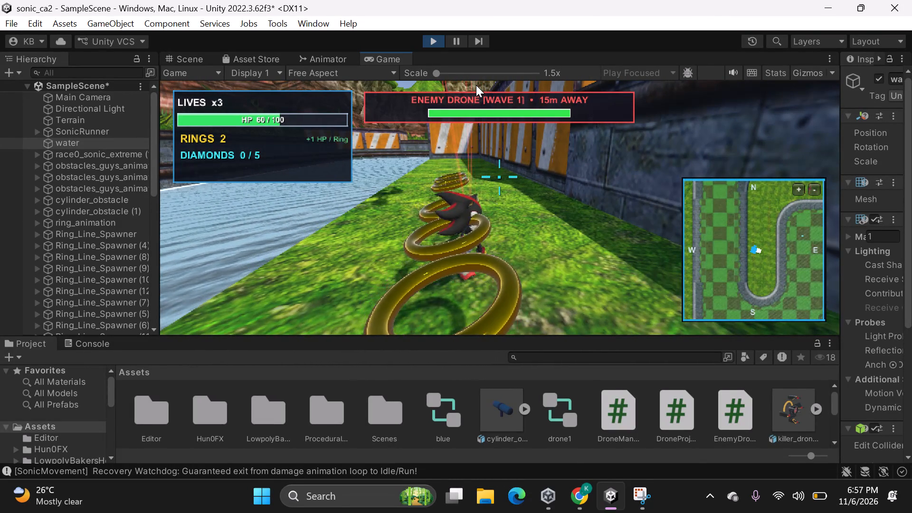
Run the character toward the camera along the grass strip, collecting three more rings from the line.
key("Down")
key("Down")
key("Down")
key("Down")
key("Down")
key("Down")
key("Down")
key("Right")
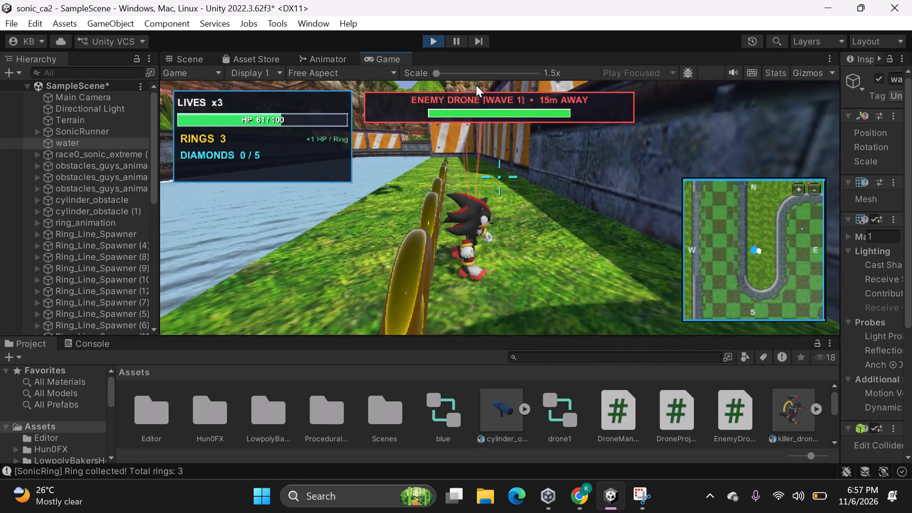
key("Down")
key("Left")
key("Left")
key("Right")
key("Right")
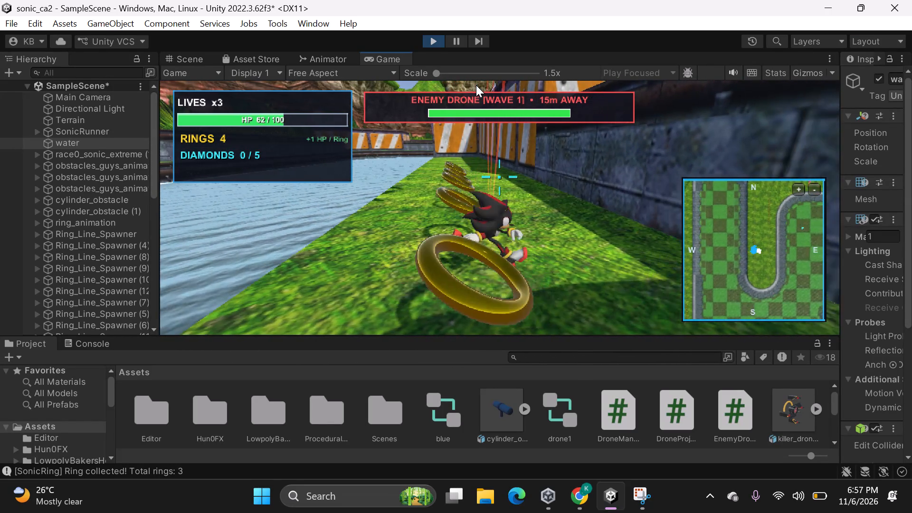
key("Down")
key("Down")
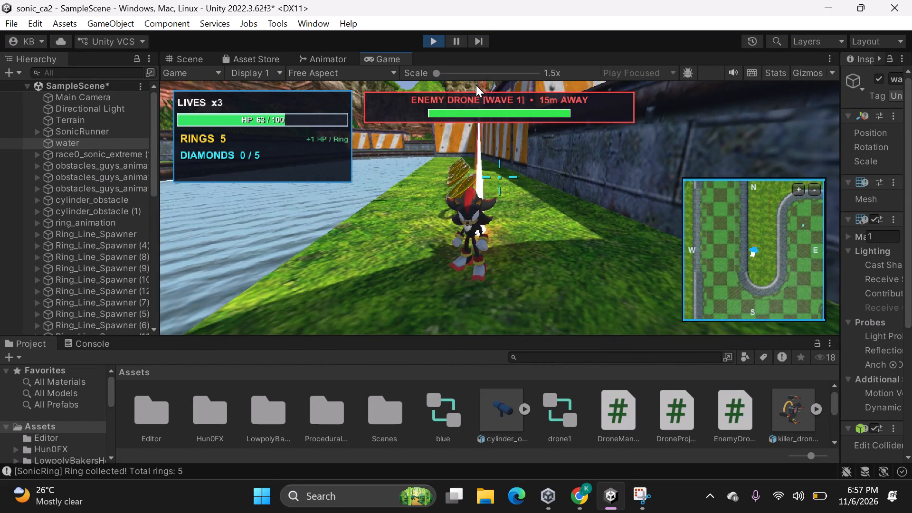
Turn the character around and steer it forward along the grass strip to collect the next ring.
key("Up")
key("Up")
key("Up")
key("Left")
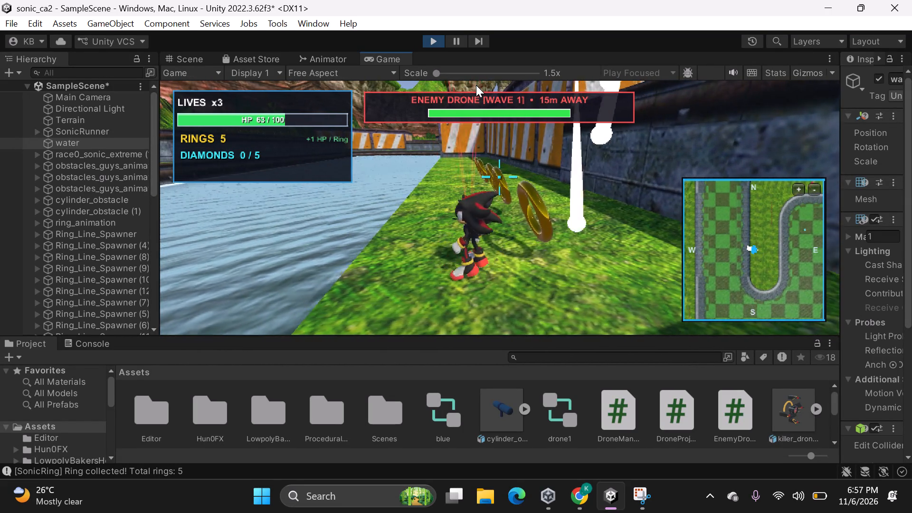
key("Right")
key("Up")
key("Right")
key("Right")
key("Right")
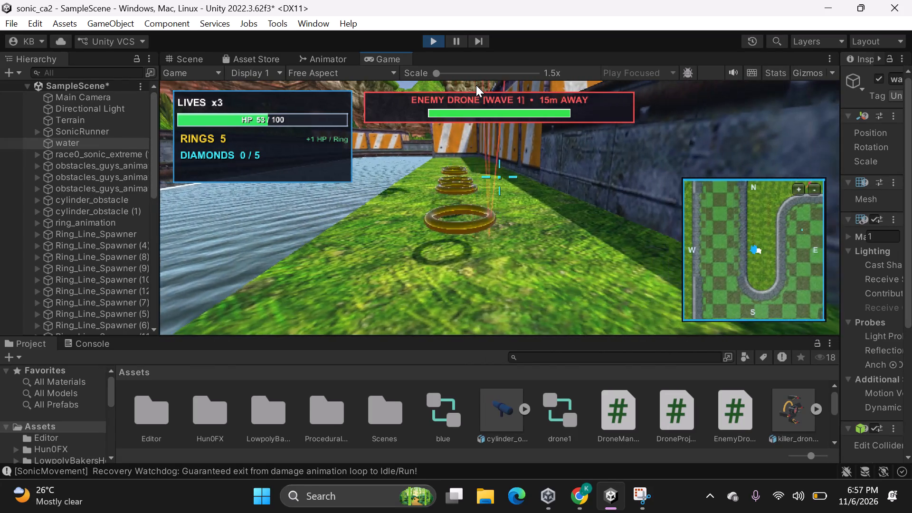
key("Left")
key("Up")
key("Up")
key("Up")
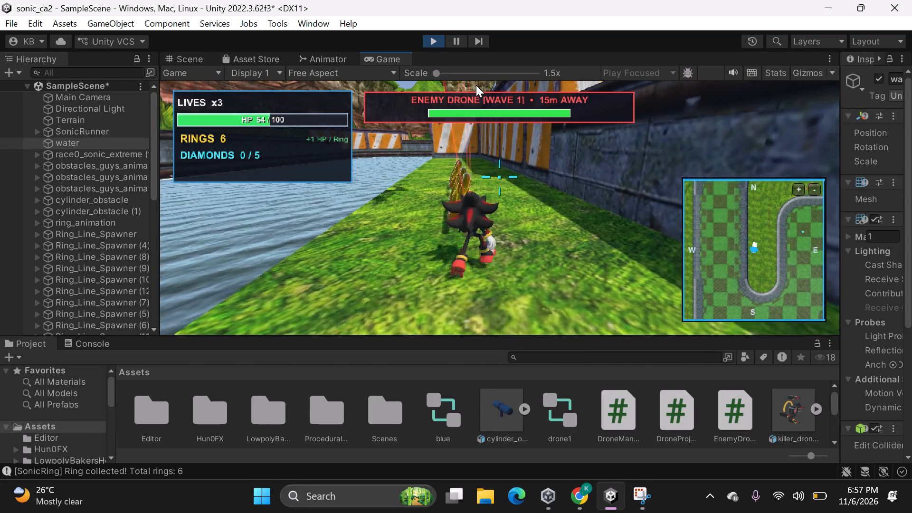
Keep running forward along the ring line and collect another ring under drone fire.
key("Up")
key("Left")
key("Right")
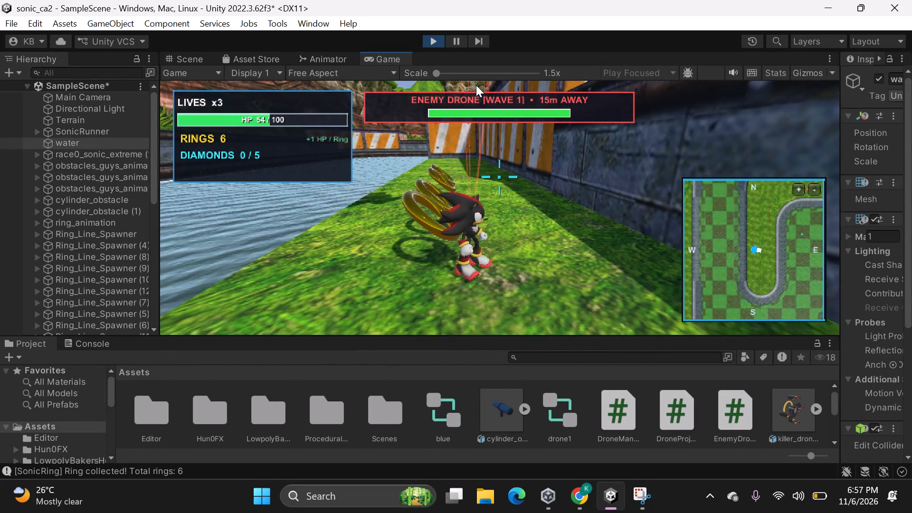
key("Left")
key("Up")
key("Up")
key("Up")
key("Up")
key("Up")
key("Up")
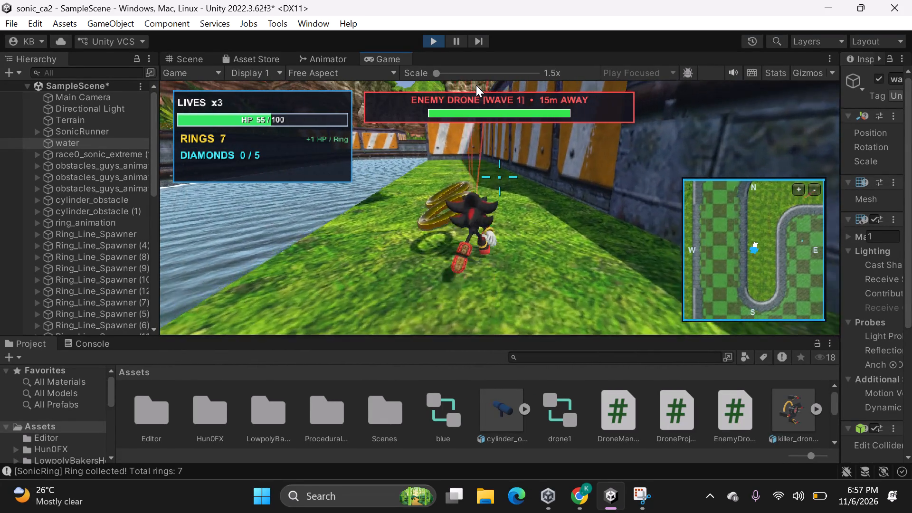
key("Up")
key("Up")
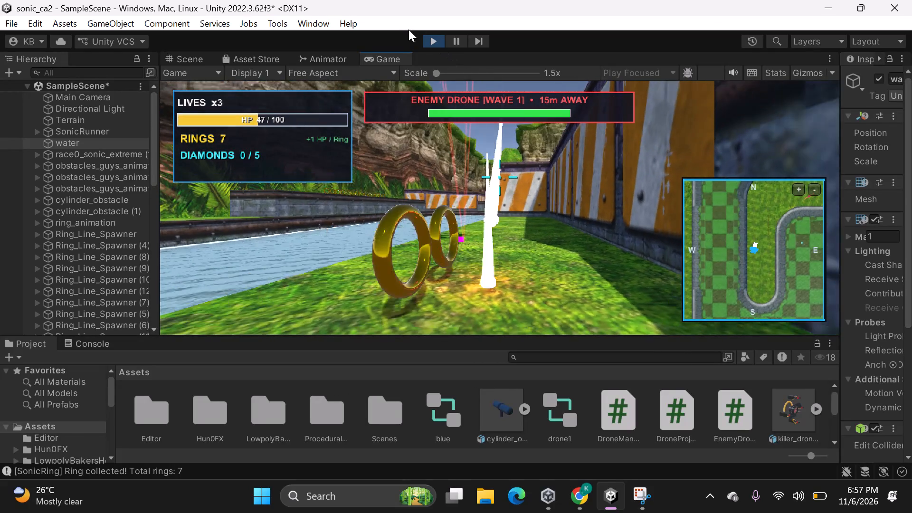
Stop the gameplay screen recording and close the Snipping Tool window.
left_click(409, 29)
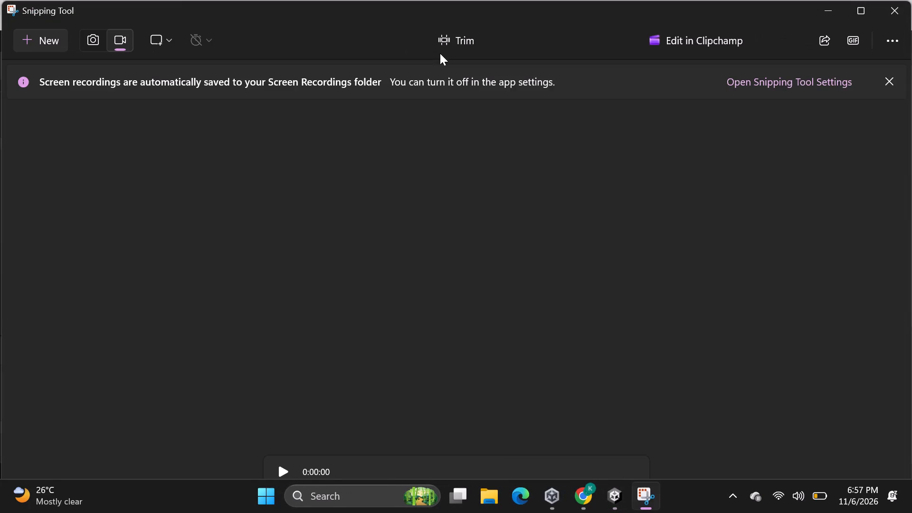
left_click(892, 5)
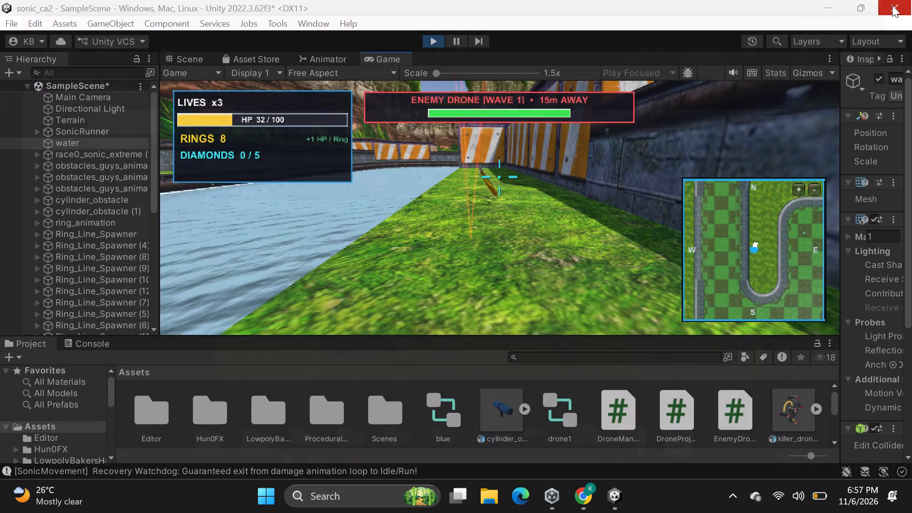
Restart the game from the beginning in Play mode.
left_click(436, 41)
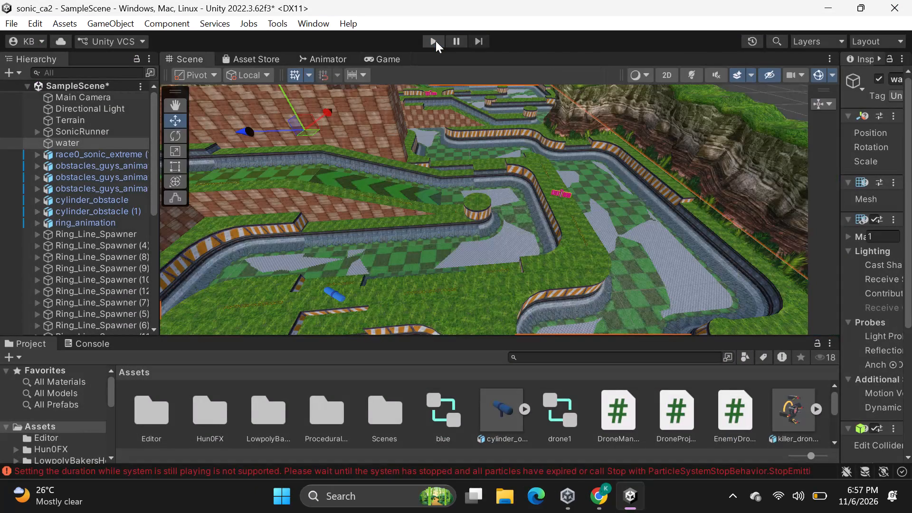
left_click(436, 41)
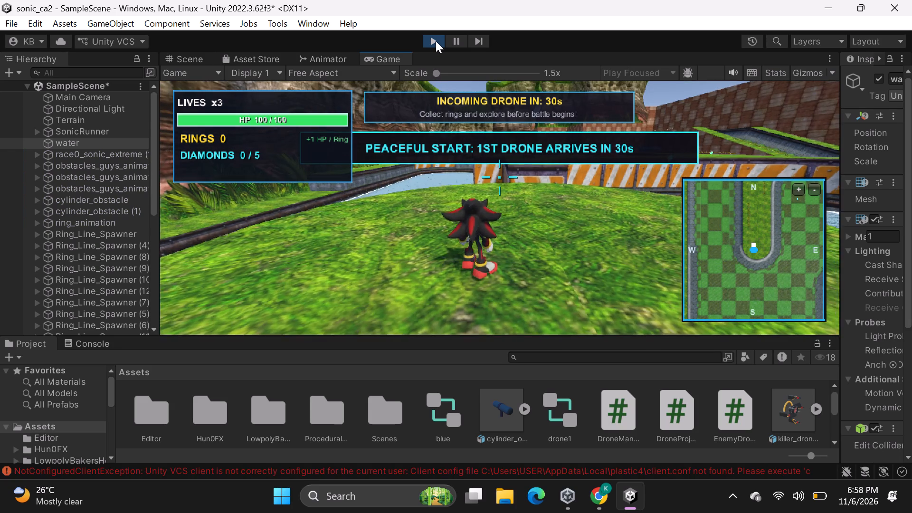
Run the character forward from the start point across the grass toward the striped barriers by the water.
key("Up")
key("Up")
key("Up")
key("Up")
key("Up")
key("Up")
key("Up")
key("Up")
key("Up")
key("Up")
key("Up")
key("Up")
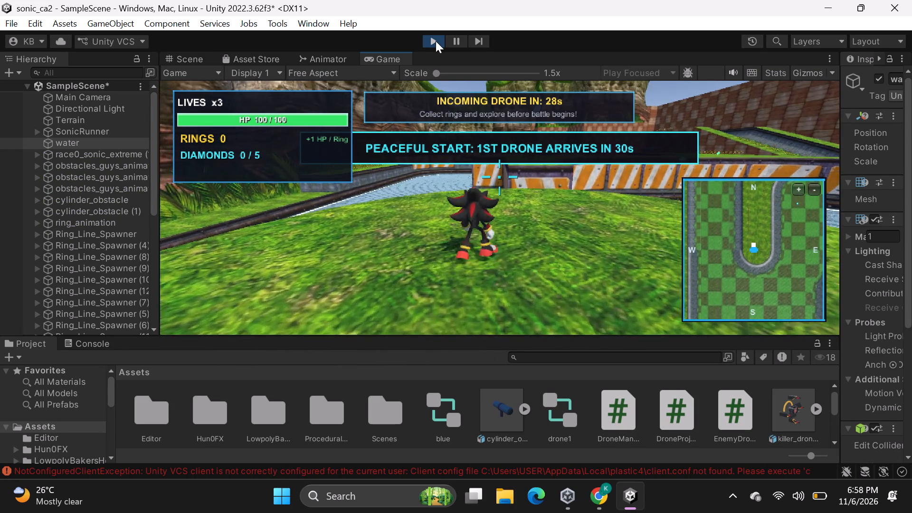
key("Up")
key("Up")
key("Up")
key("Up")
key("Up")
key("Up")
key("Up")
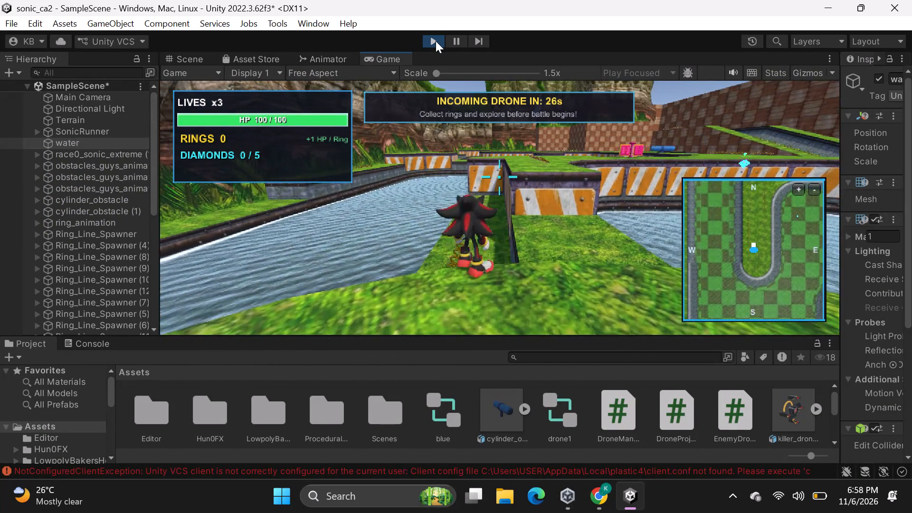
key("Up")
Steer the character onto the grass strip beside the wall, collect the first ring, and face the ring line.
key("Left")
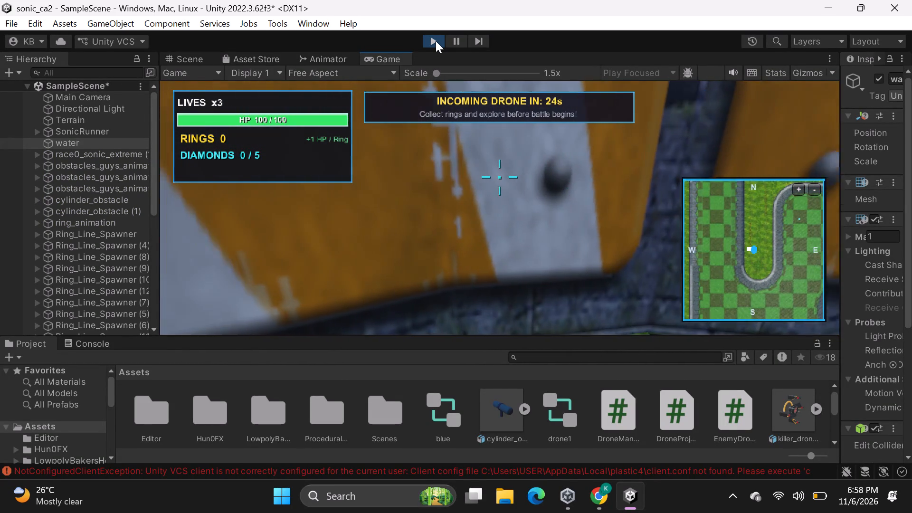
key("Up")
key("Up")
key("Up")
key("Left")
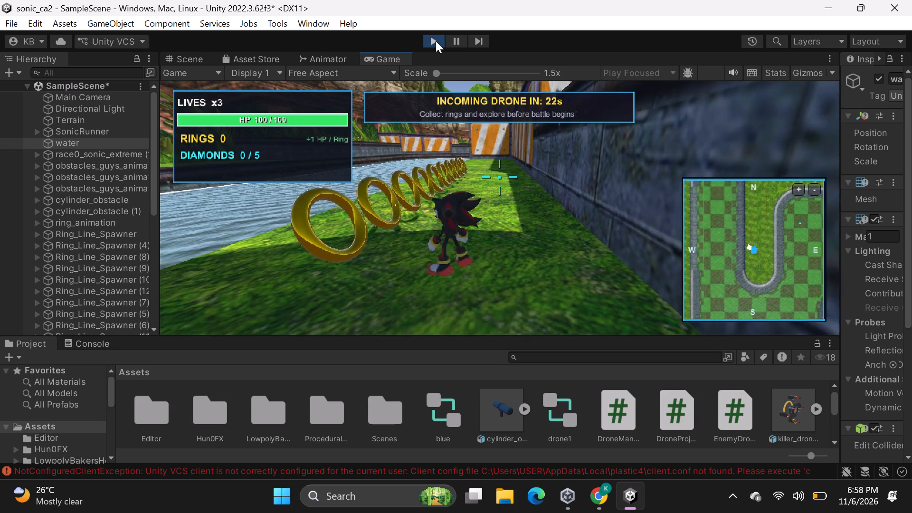
key("Left")
key("Left")
key("Right")
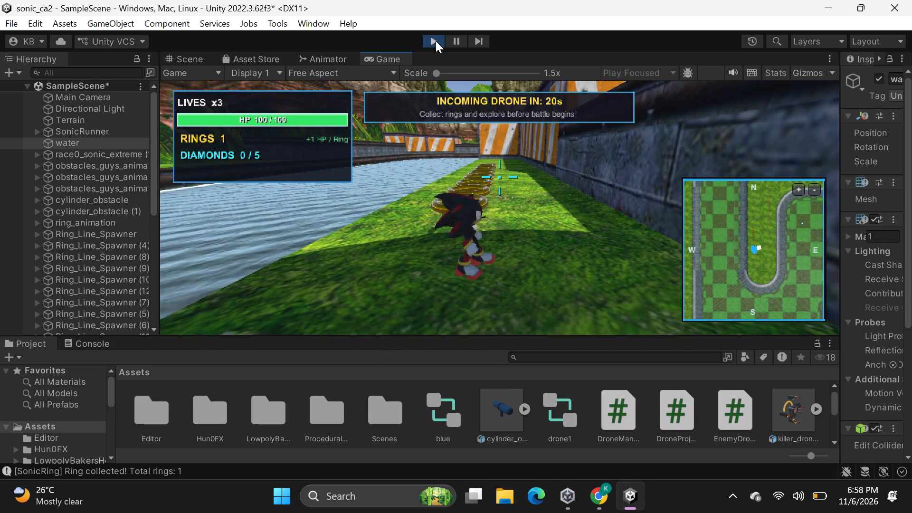
key("Left")
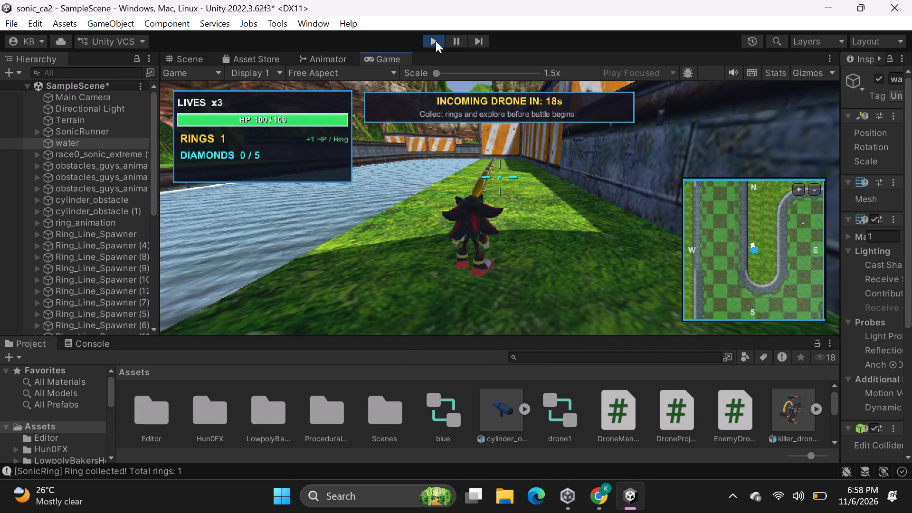
Capture a screenshot of the whole editor window with the game running, excluding the taskbar.
key("Print")
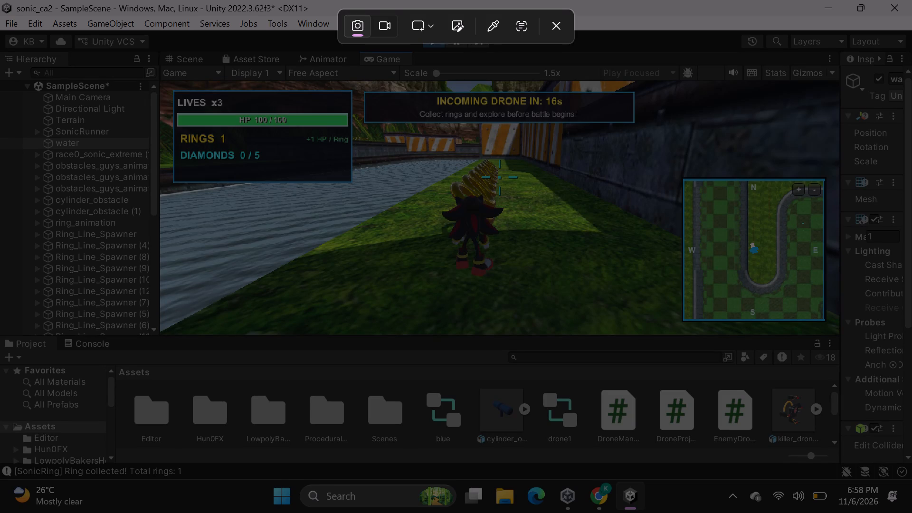
left_click_drag(2, 0, 706, 377)
scroll(228, 418, "right", 5)
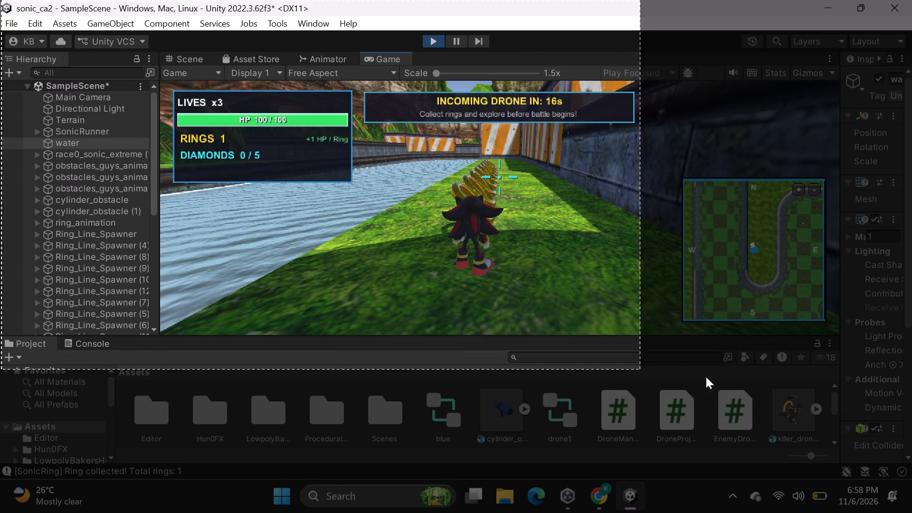
left_click_drag(706, 377, 905, 476)
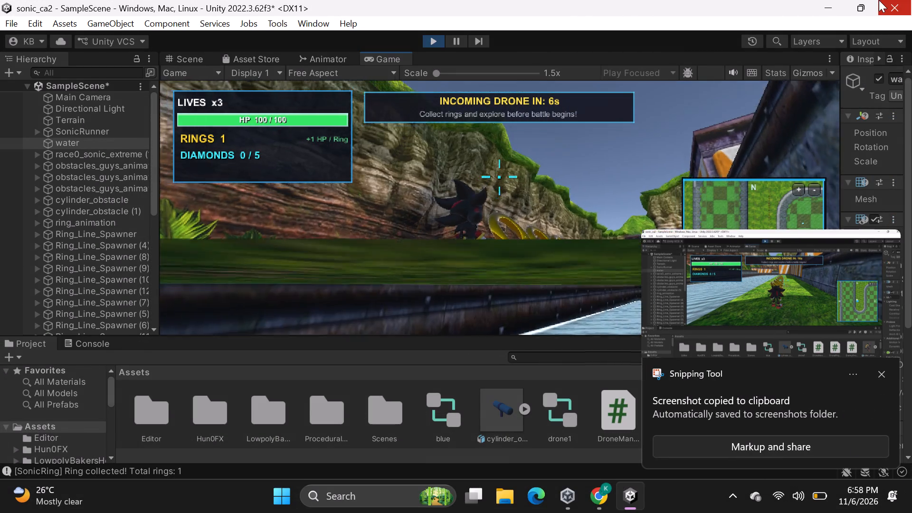
Exit Play mode while keeping the unsaved scene changes.
left_click(893, 5)
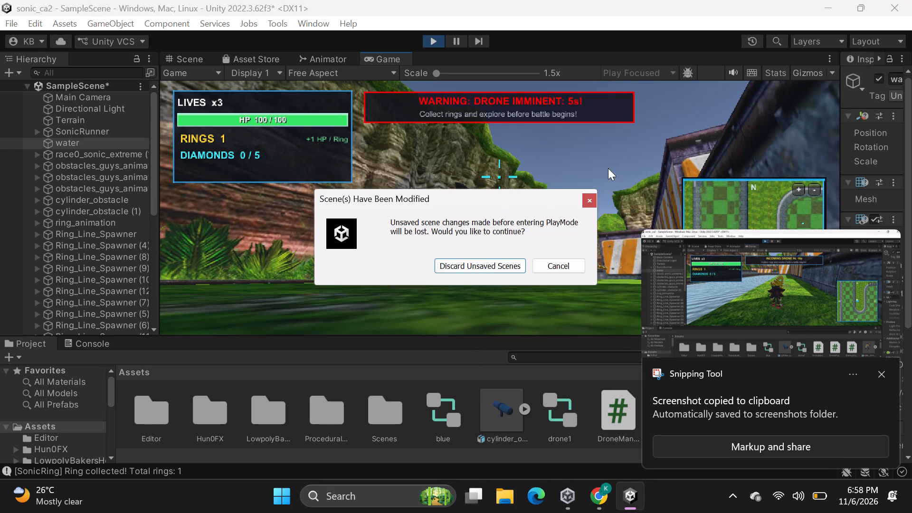
left_click(584, 201)
left_click(433, 40)
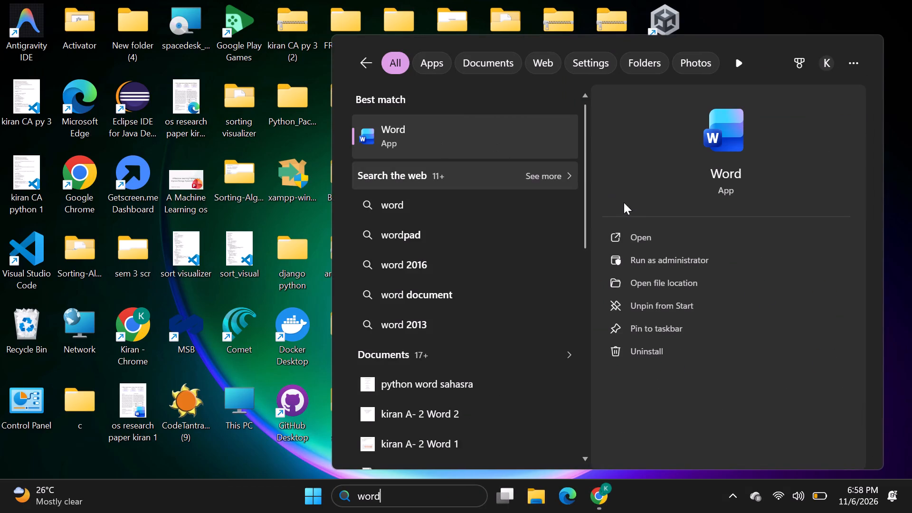
left_click(628, 245)
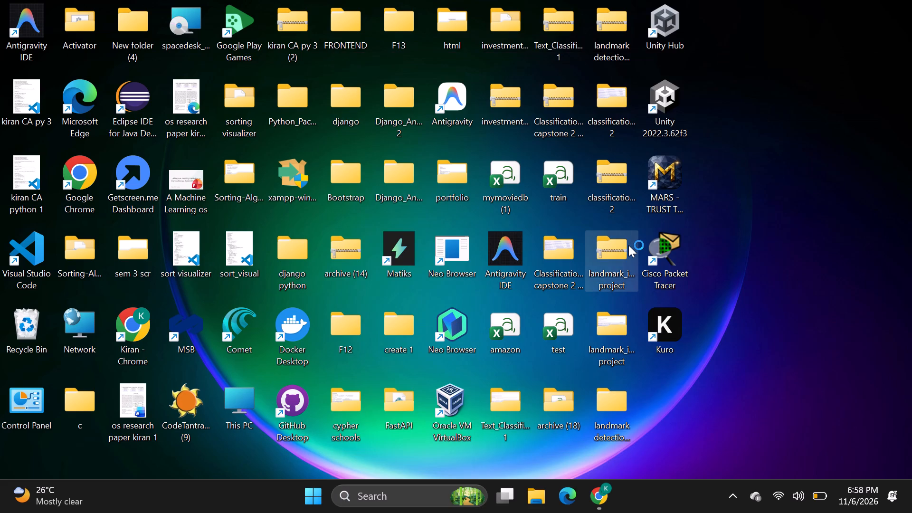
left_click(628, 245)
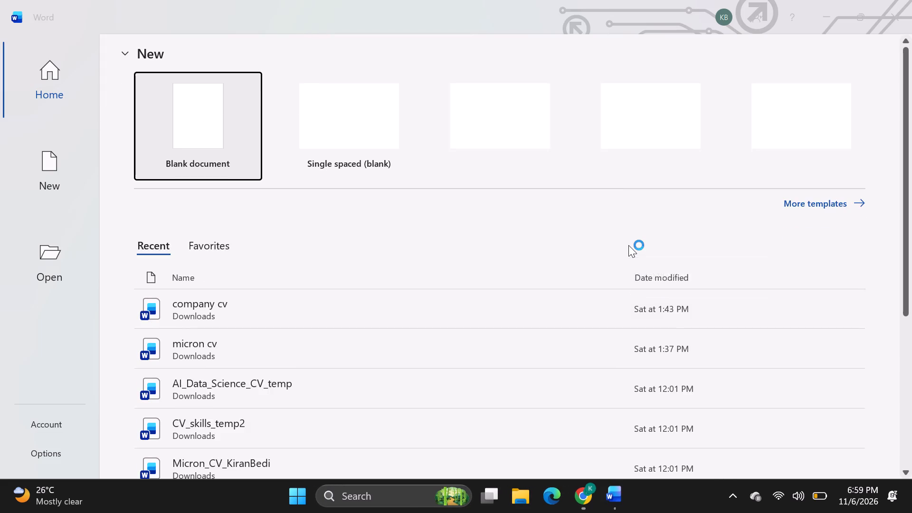
left_click(514, 496)
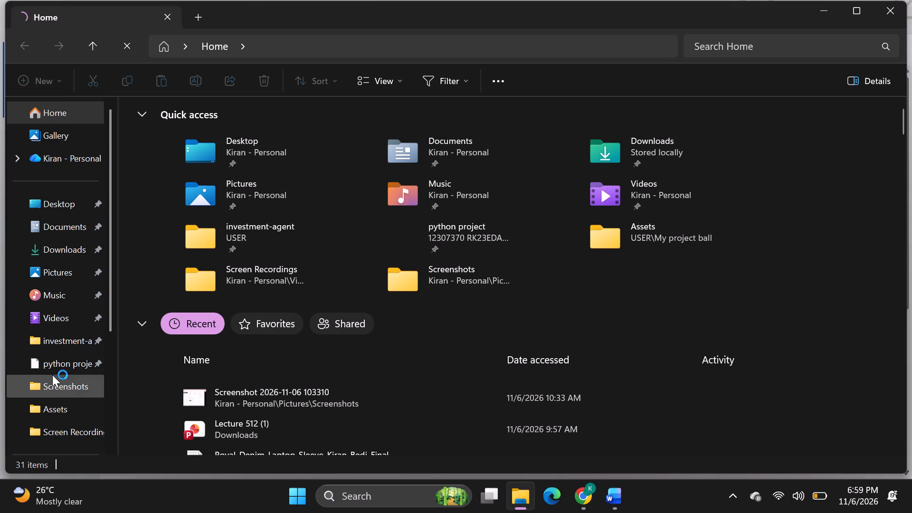
left_click(45, 387)
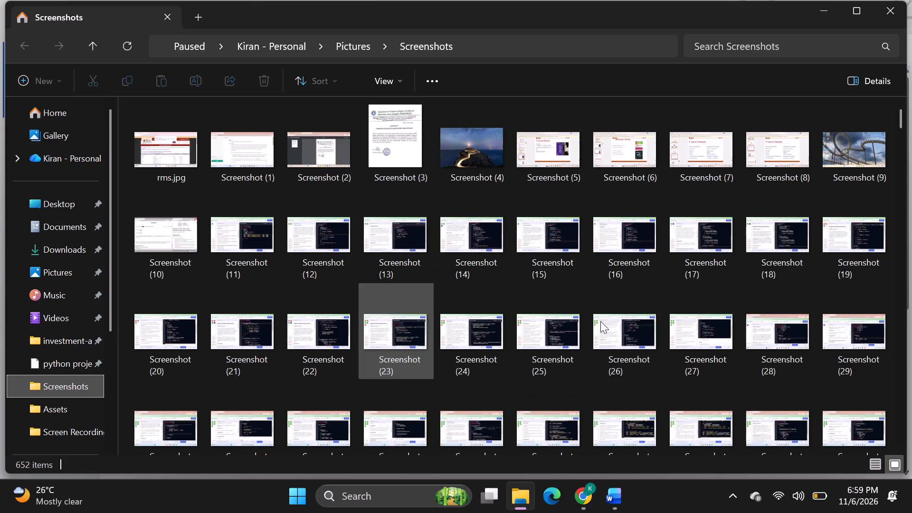
scroll(630, 335, "down", 18)
scroll(630, 335, "down", 13)
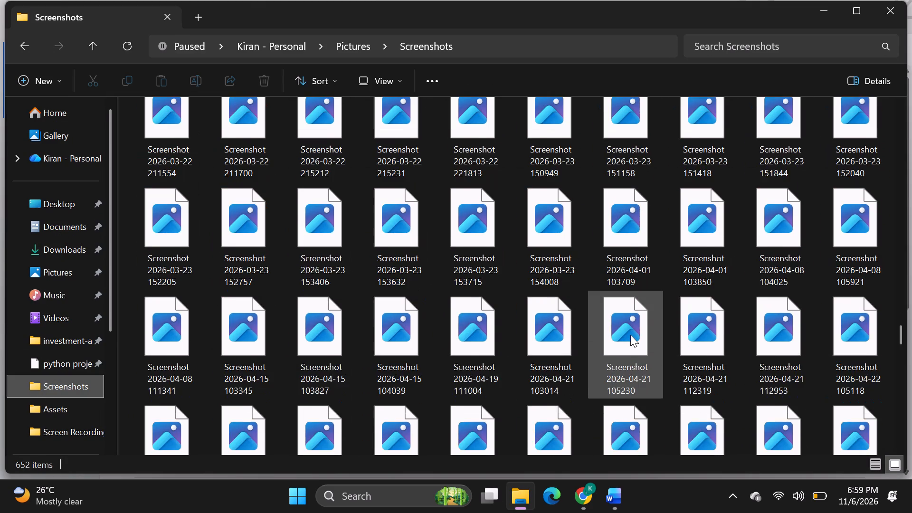
scroll(630, 335, "down", 13)
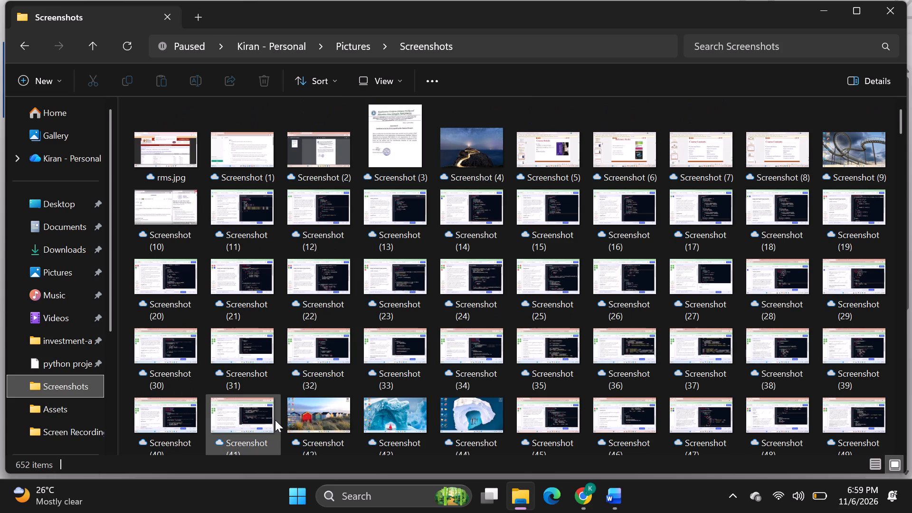
scroll(275, 420, "down", 14)
scroll(275, 420, "down", 8)
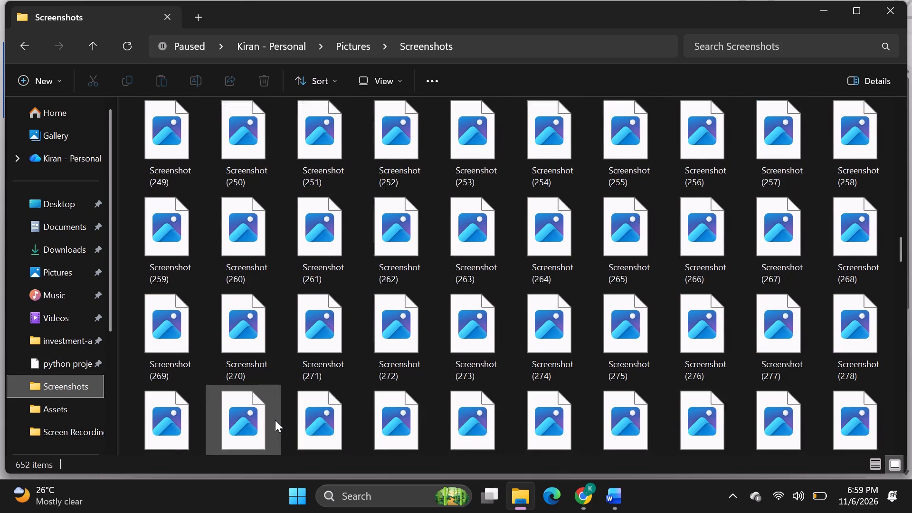
scroll(275, 420, "down", 20)
scroll(275, 420, "down", 4)
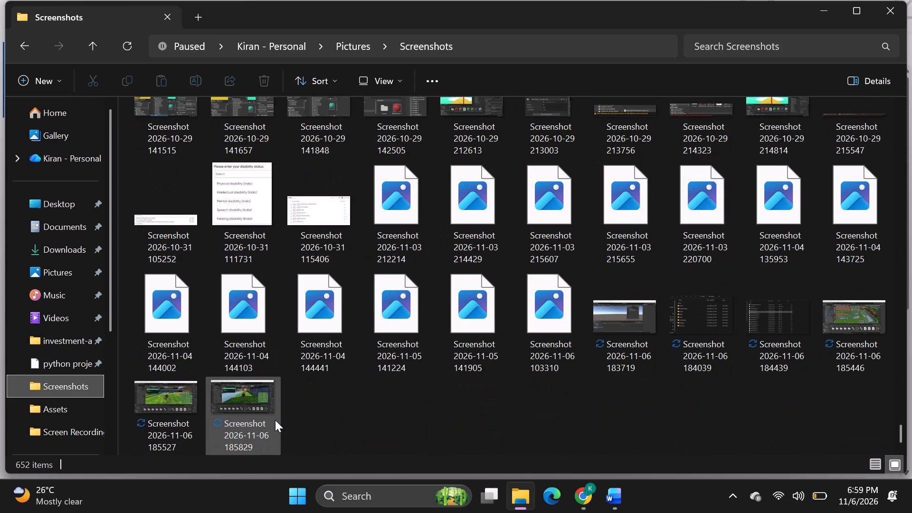
left_click(838, 328)
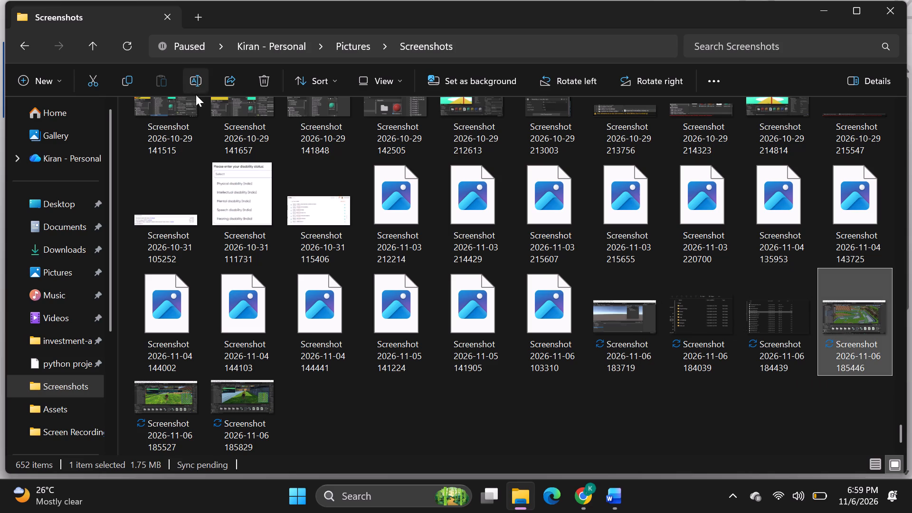
left_click(130, 77)
left_click(126, 84)
Create a blank document in Word and paste the copied Unity scene screenshot into it.
left_click(610, 425)
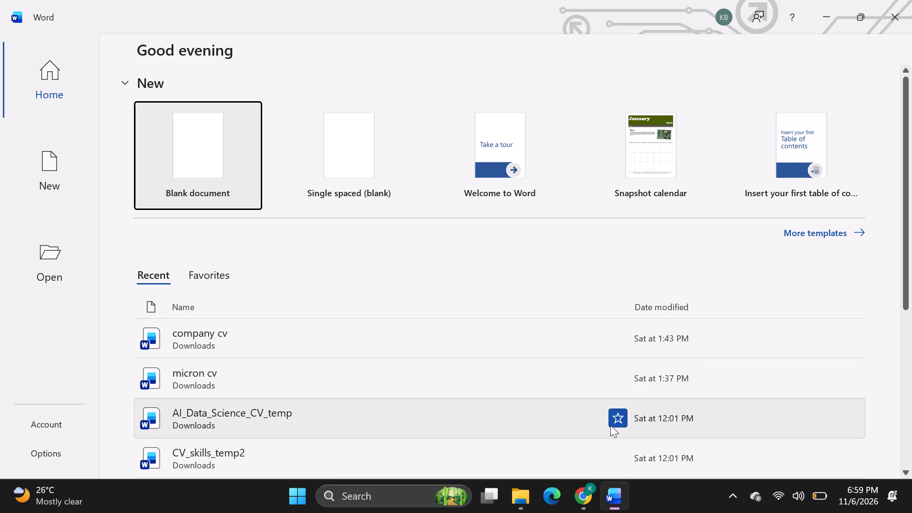
left_click(199, 171)
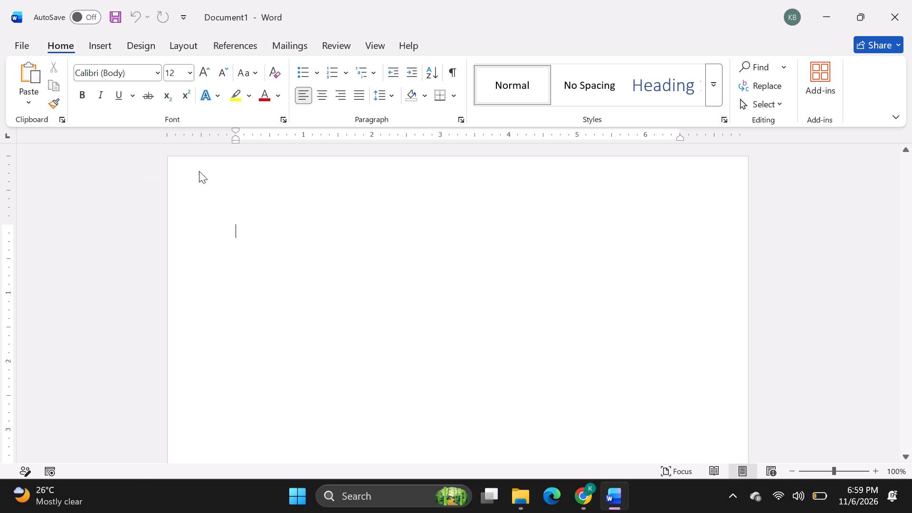
key("ctrl+v")
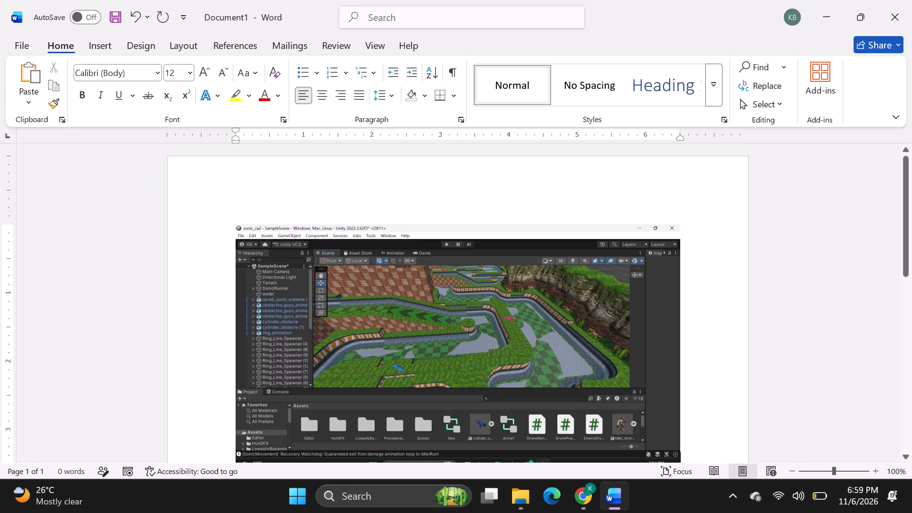
scroll(422, 285, "down", 5)
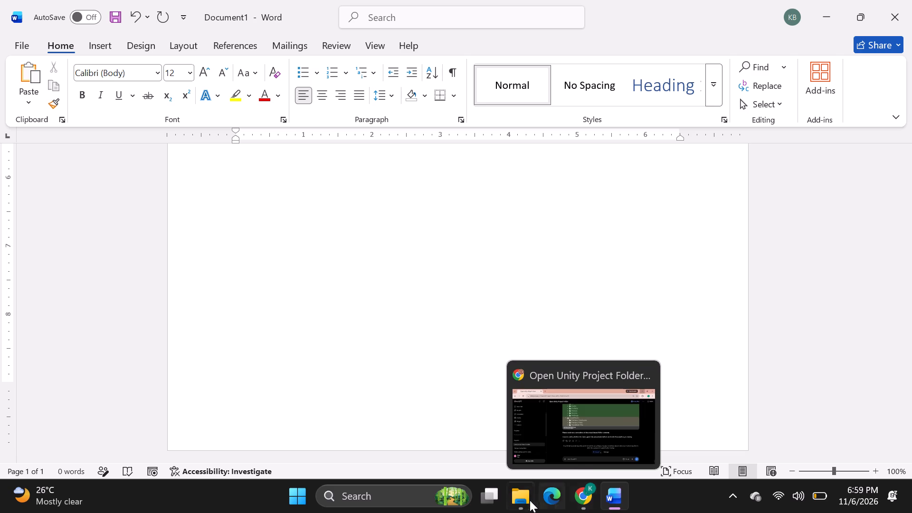
left_click(527, 437)
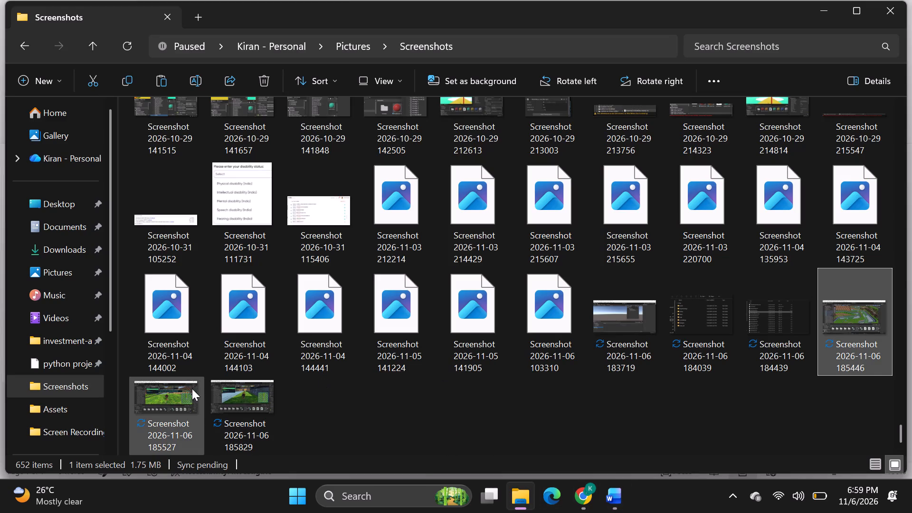
left_click(167, 399)
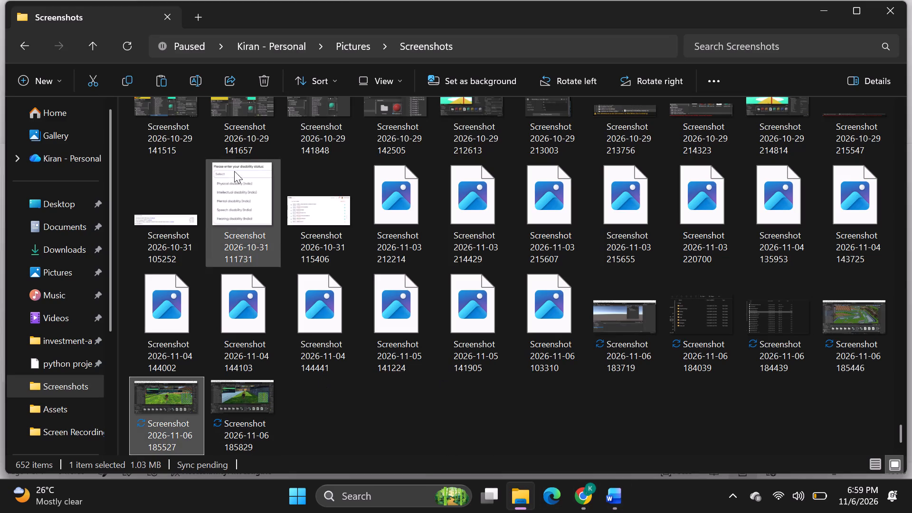
left_click(125, 80)
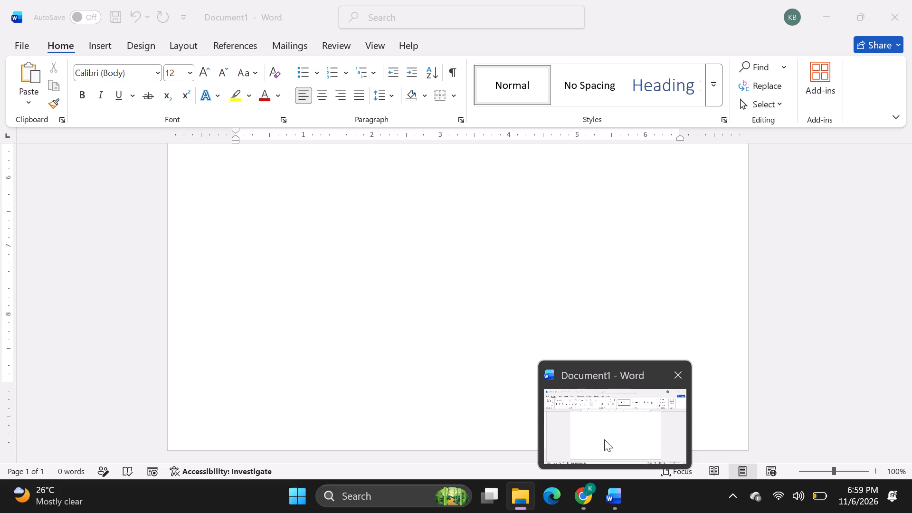
left_click(604, 439)
key("ctrl+v")
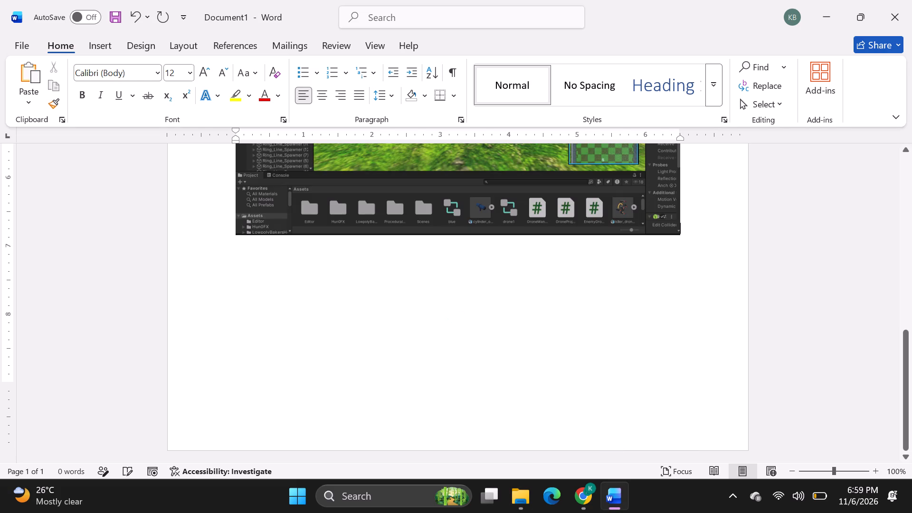
scroll(454, 319, "up", 4)
scroll(454, 319, "down", 4)
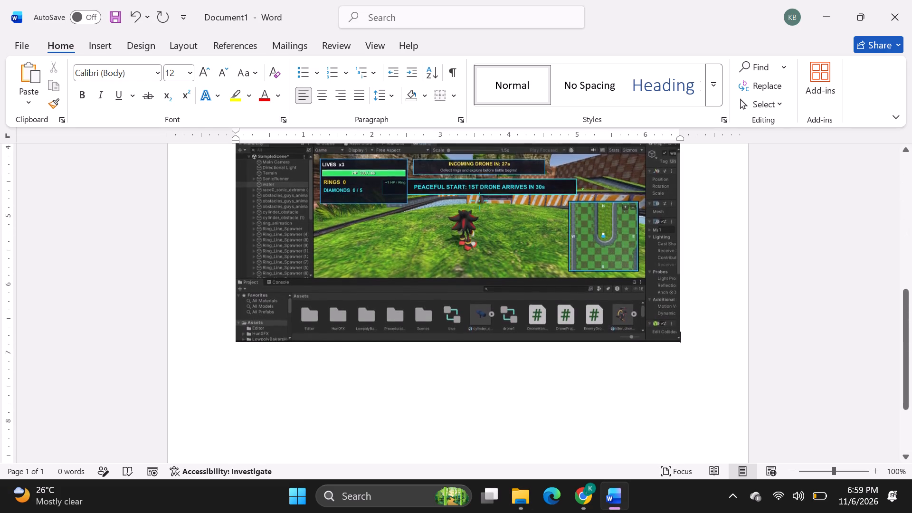
scroll(454, 319, "down", 1)
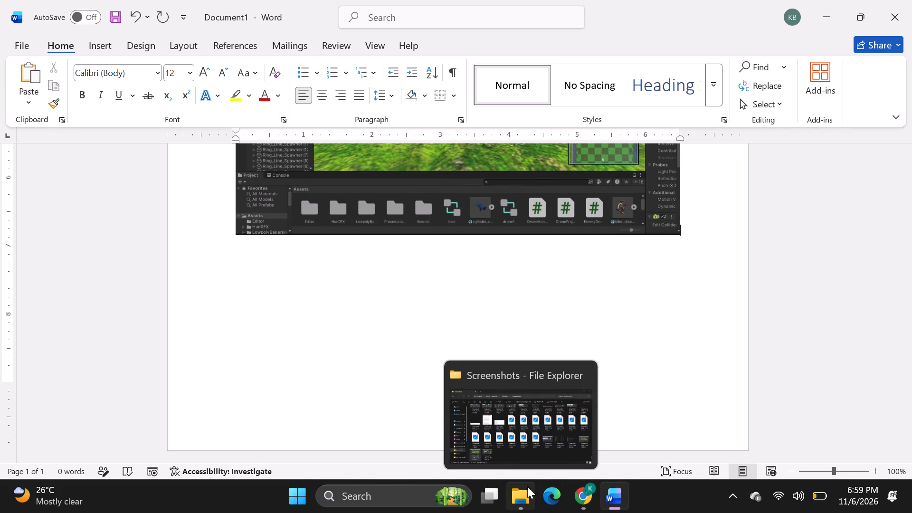
left_click(522, 435)
left_click(264, 404)
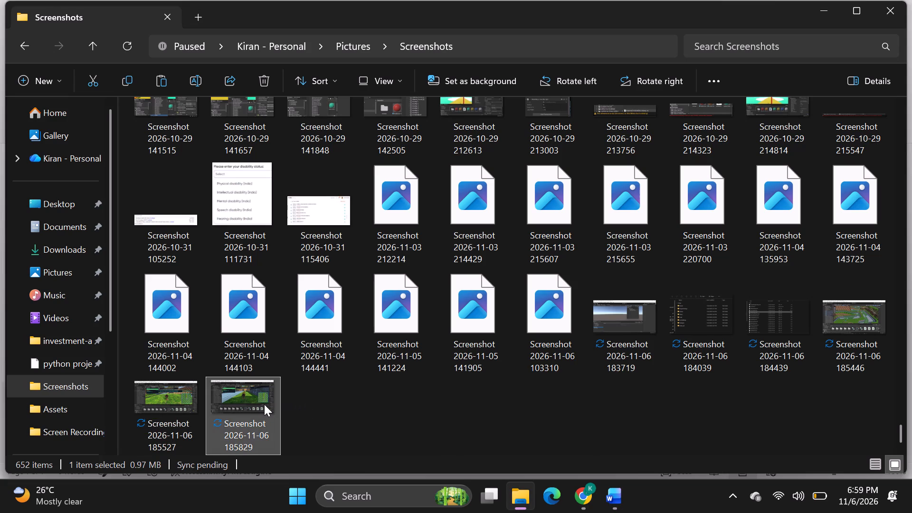
left_click(131, 81)
left_click(614, 426)
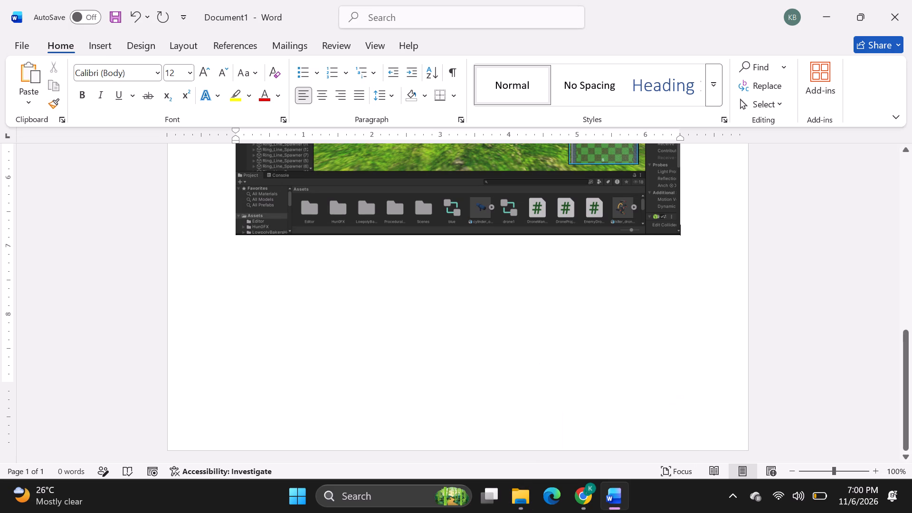
left_click(426, 375)
scroll(426, 375, "down", 2)
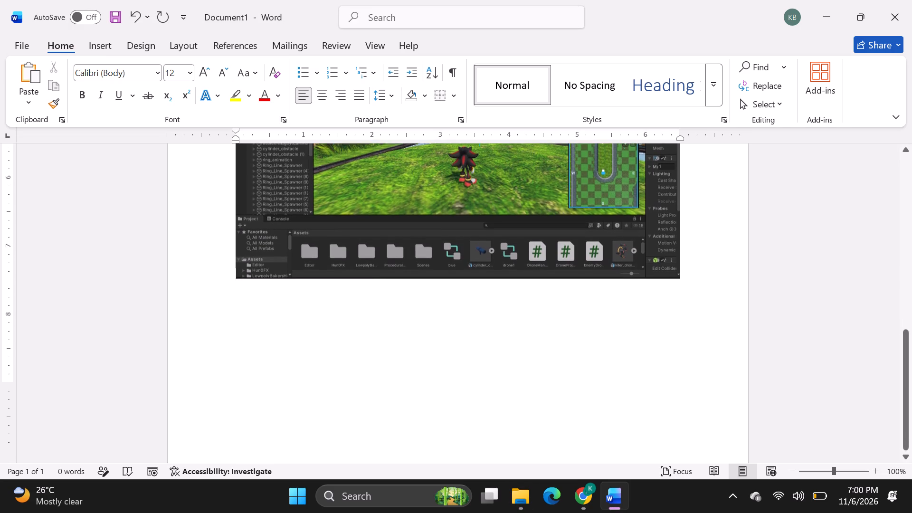
scroll(426, 375, "down", 1)
left_click(426, 375)
key("ctrl+v")
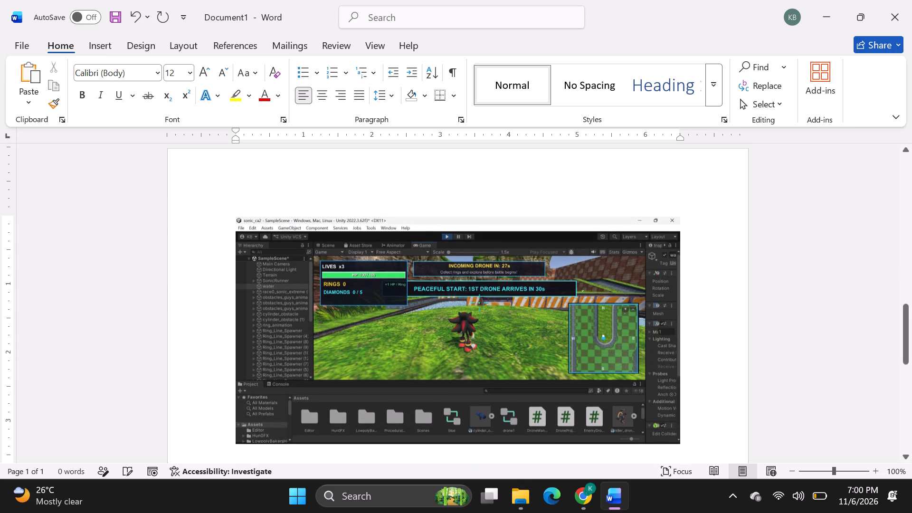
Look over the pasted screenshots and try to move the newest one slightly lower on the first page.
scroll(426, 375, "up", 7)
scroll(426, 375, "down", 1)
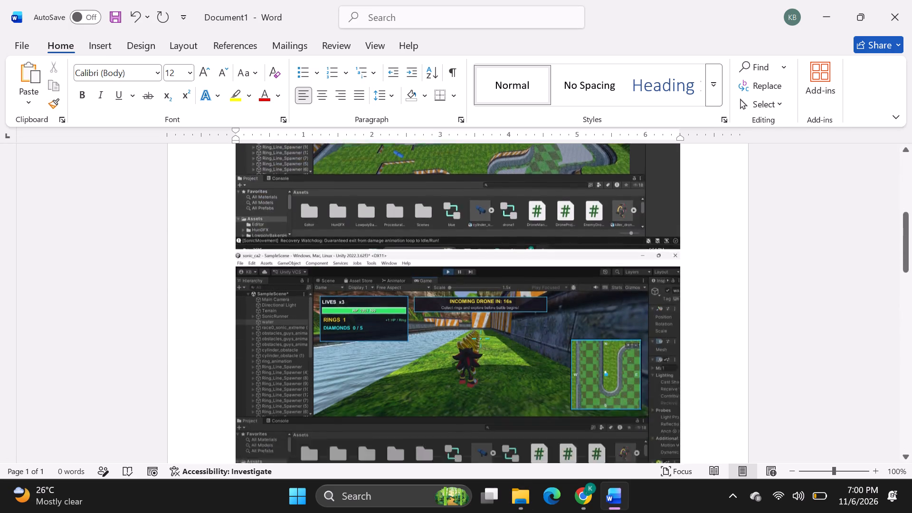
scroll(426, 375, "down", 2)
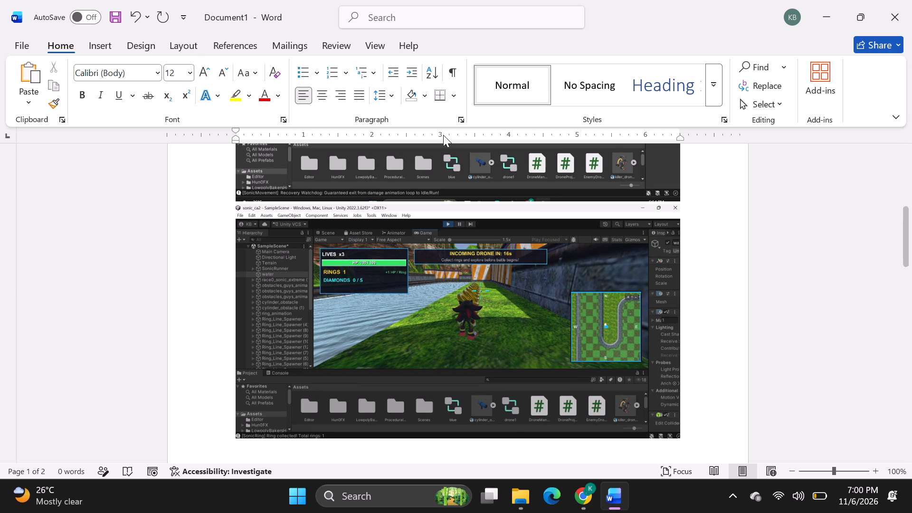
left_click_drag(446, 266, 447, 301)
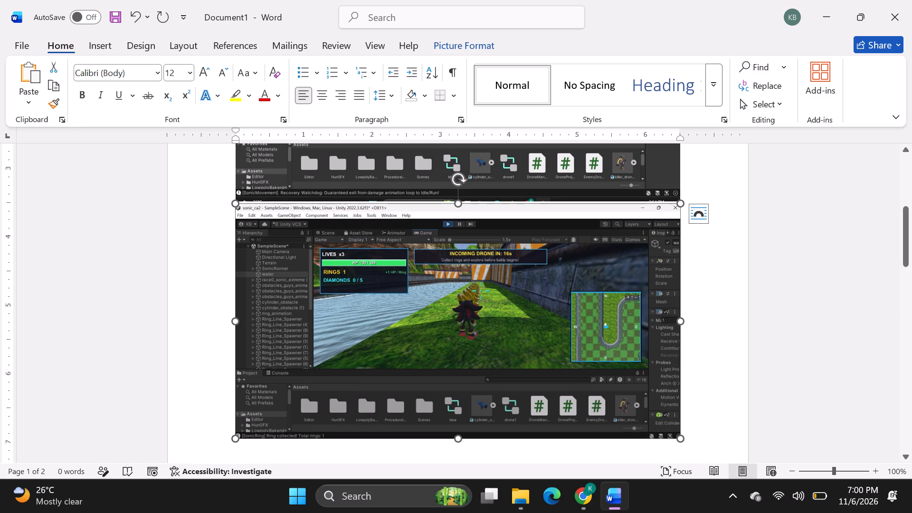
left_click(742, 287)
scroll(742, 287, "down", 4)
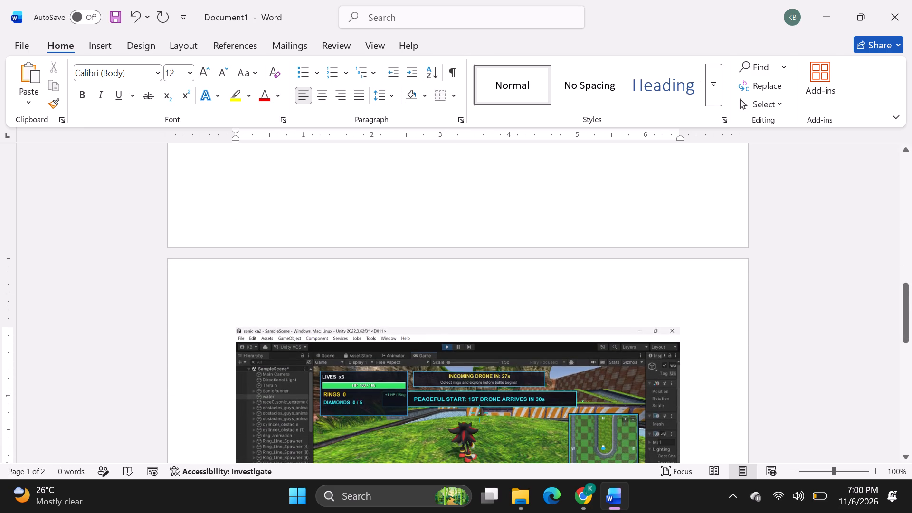
left_click(502, 425)
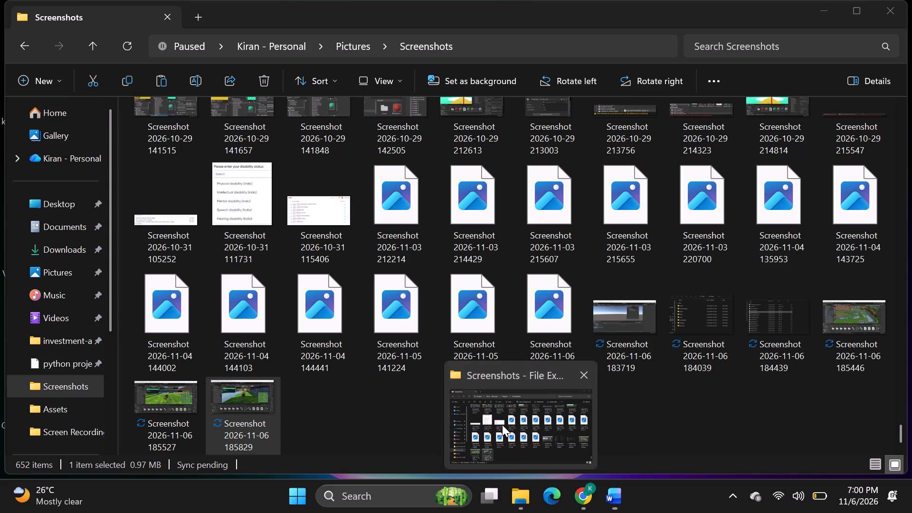
scroll(54, 351, "down", 1)
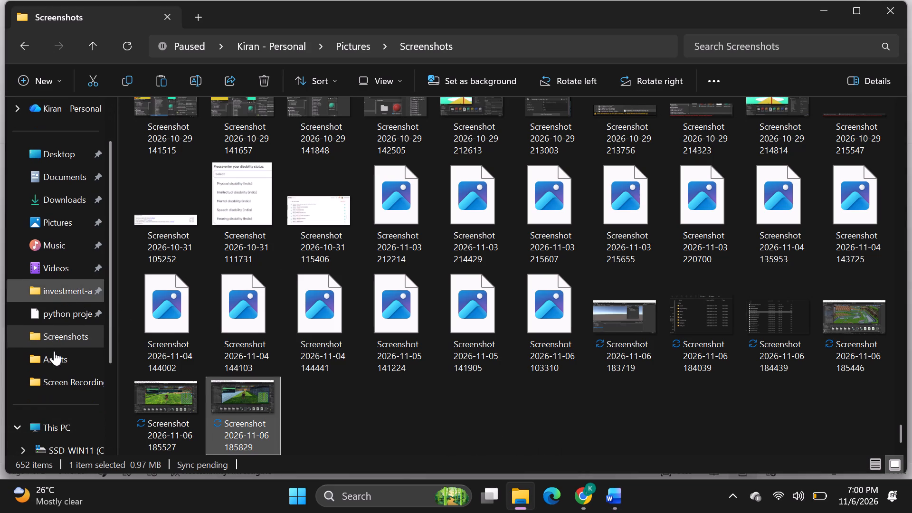
left_click(47, 376)
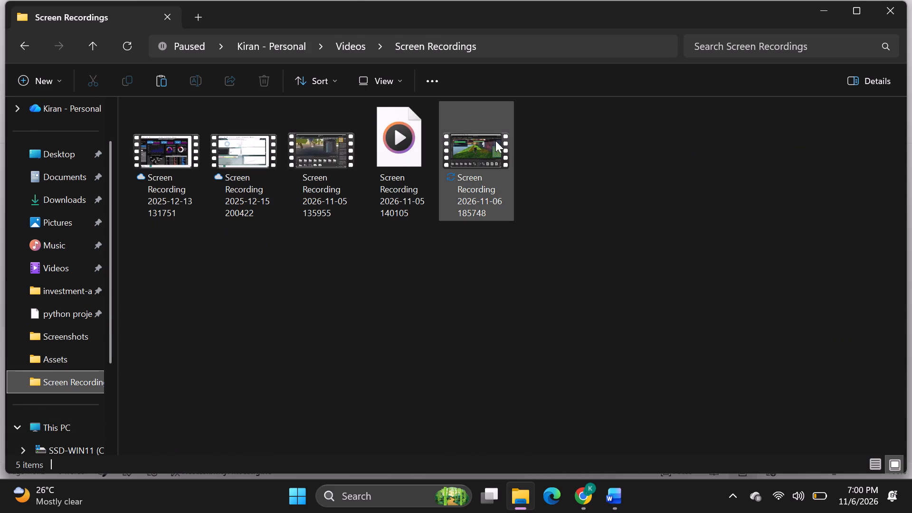
left_click(469, 152)
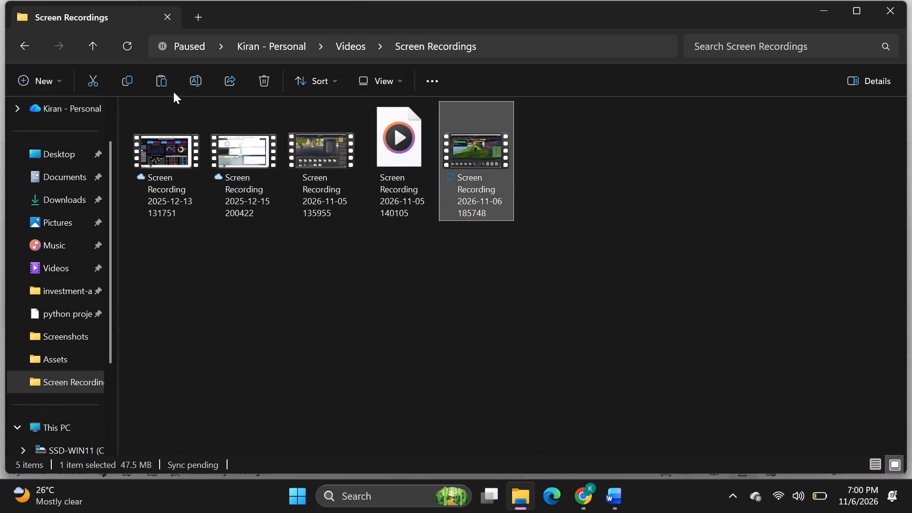
left_click(122, 80)
left_click(615, 436)
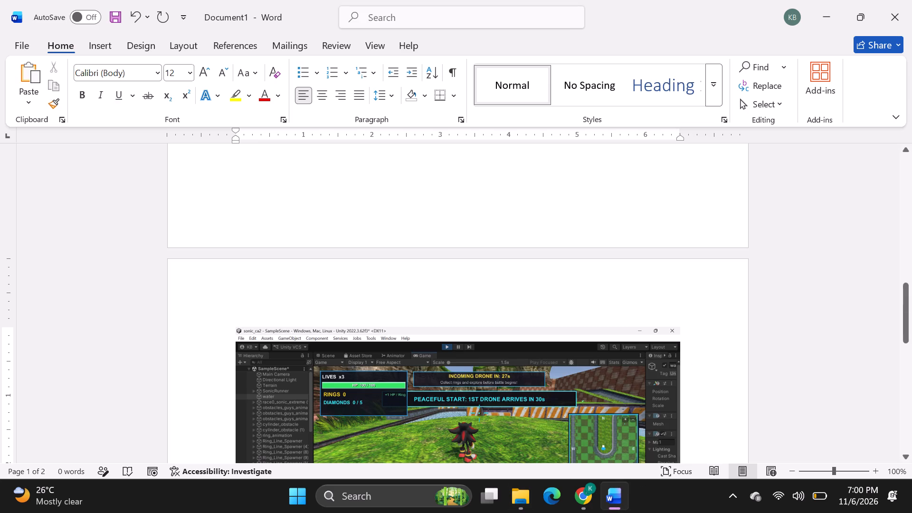
scroll(615, 436, "down", 4)
scroll(475, 333, "up", 2)
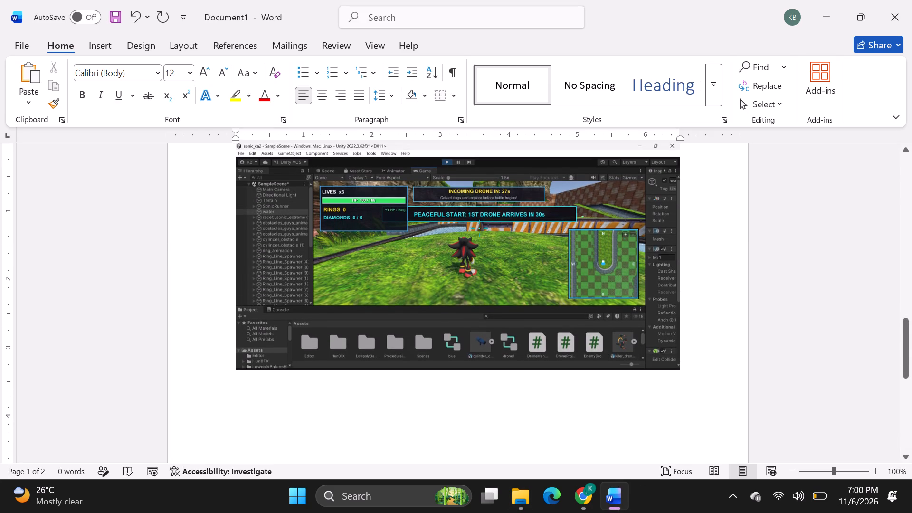
left_click(403, 403)
key("ctrl+v")
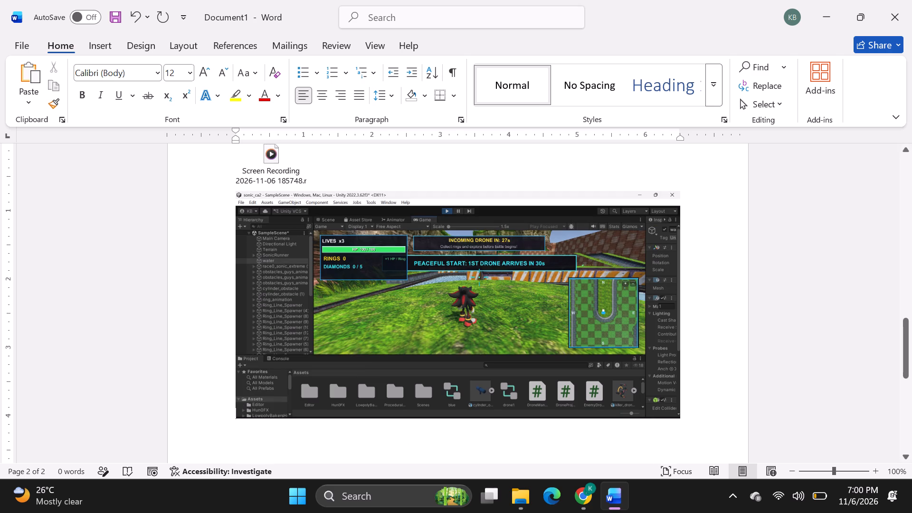
scroll(269, 154, "up", 1)
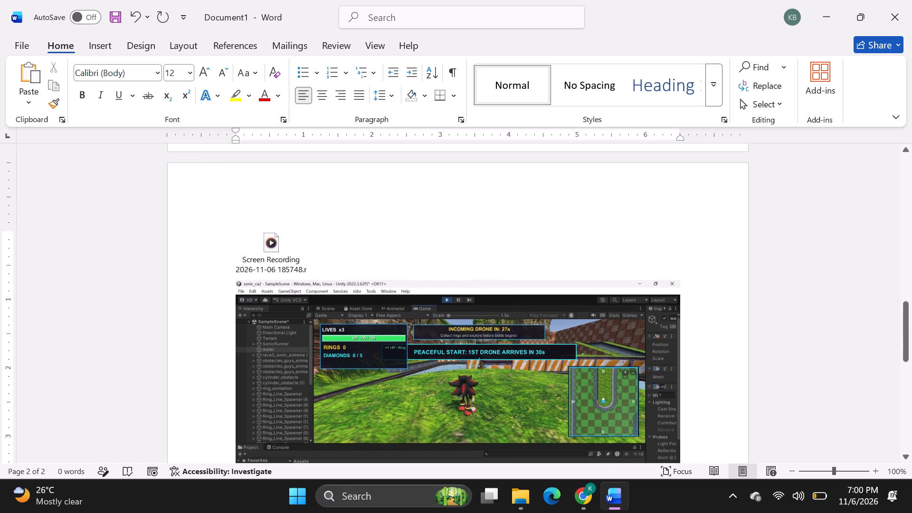
scroll(434, 284, "down", 1)
left_click(397, 300)
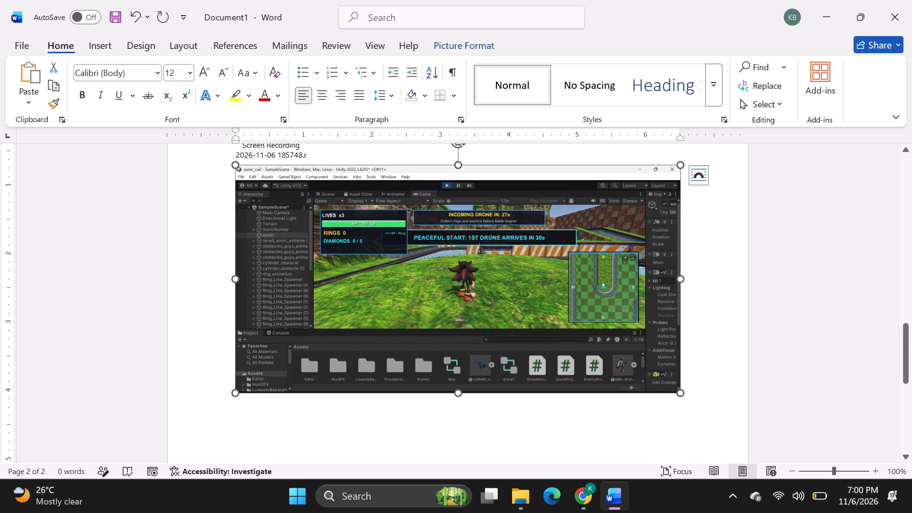
scroll(477, 267, "up", 1)
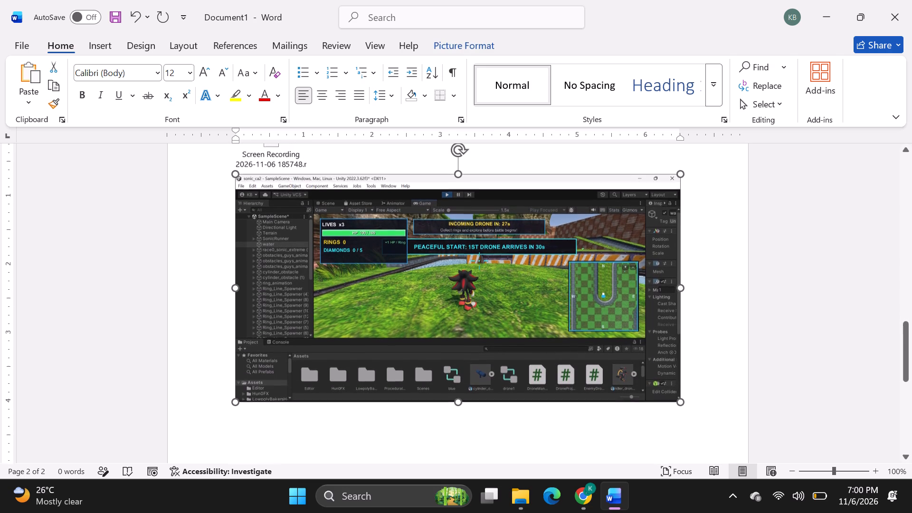
scroll(477, 267, "up", 1)
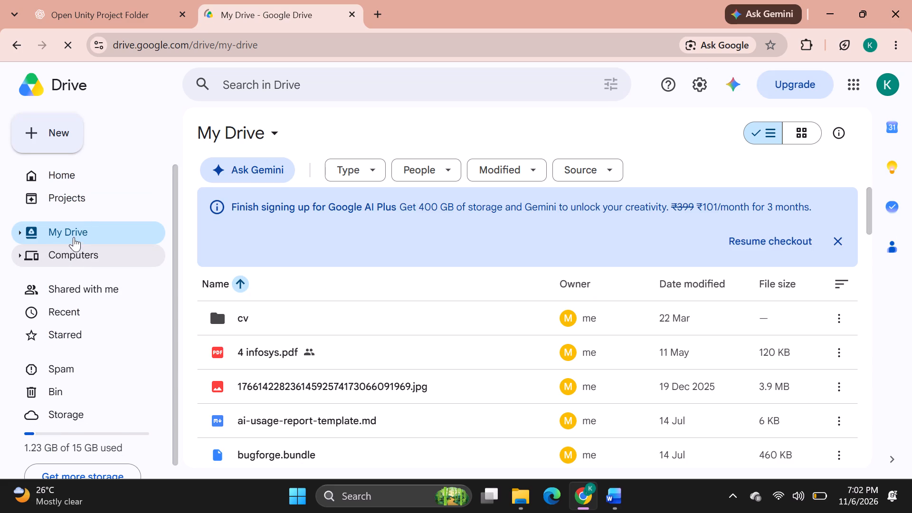
left_click(74, 237)
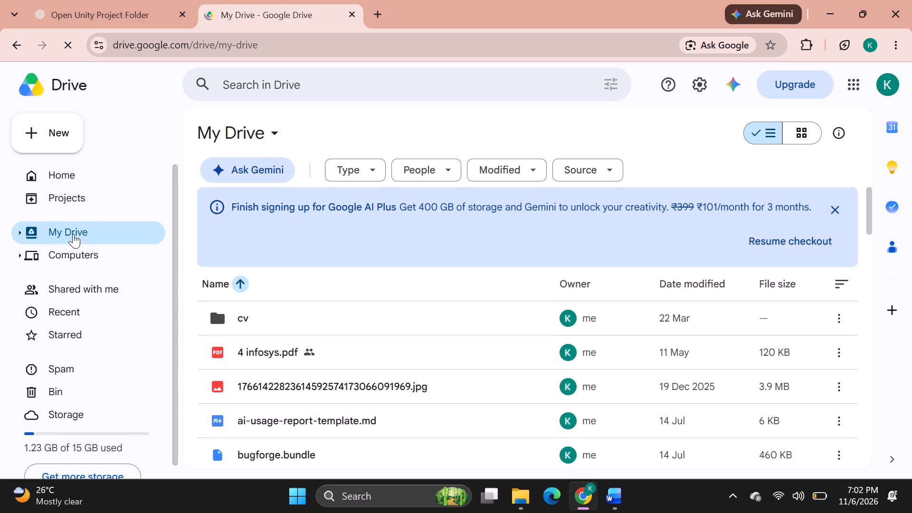
left_click(31, 136)
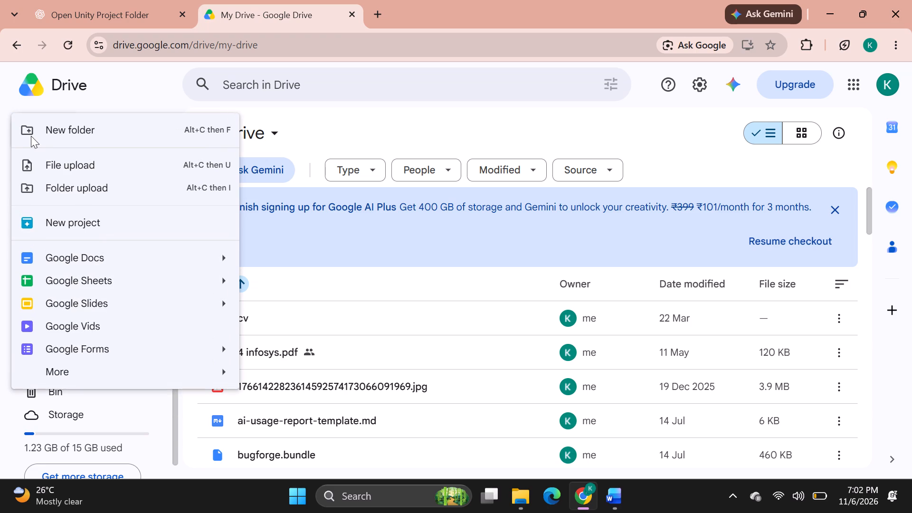
left_click(70, 159)
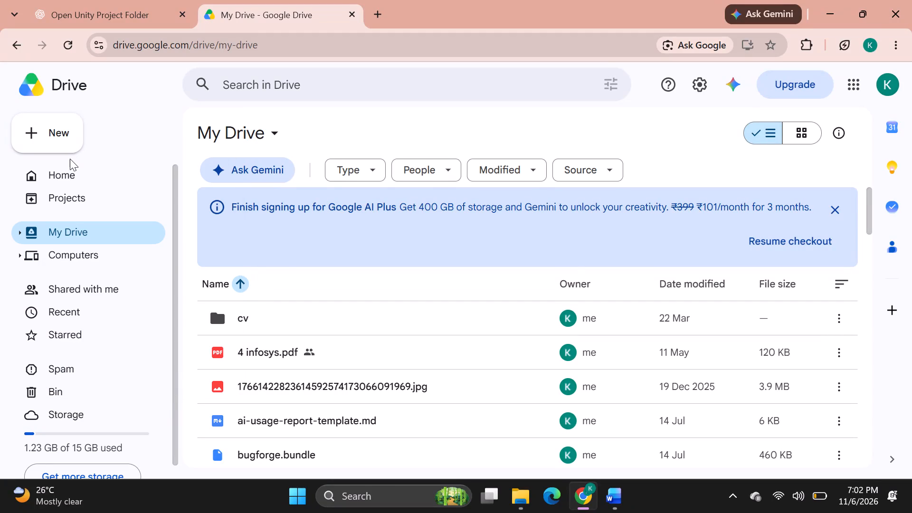
scroll(78, 200, "down", 1)
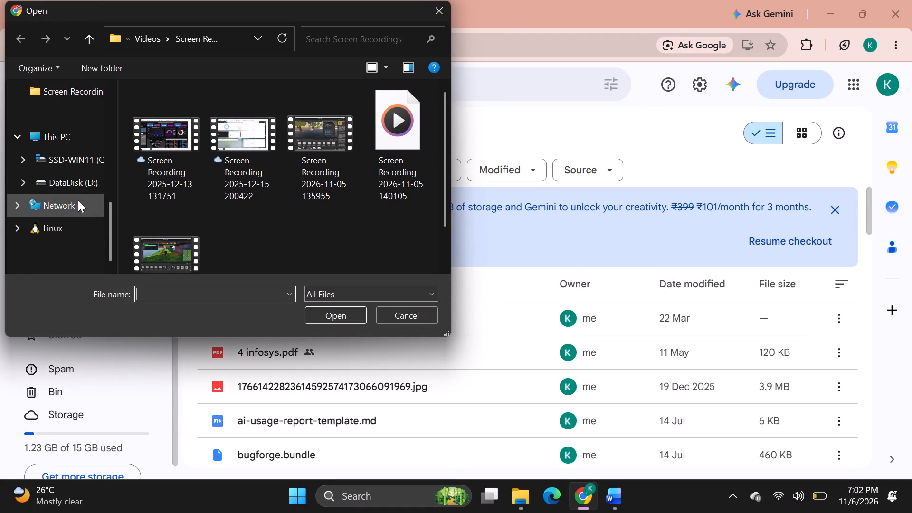
scroll(78, 200, "down", 1)
left_click(47, 164)
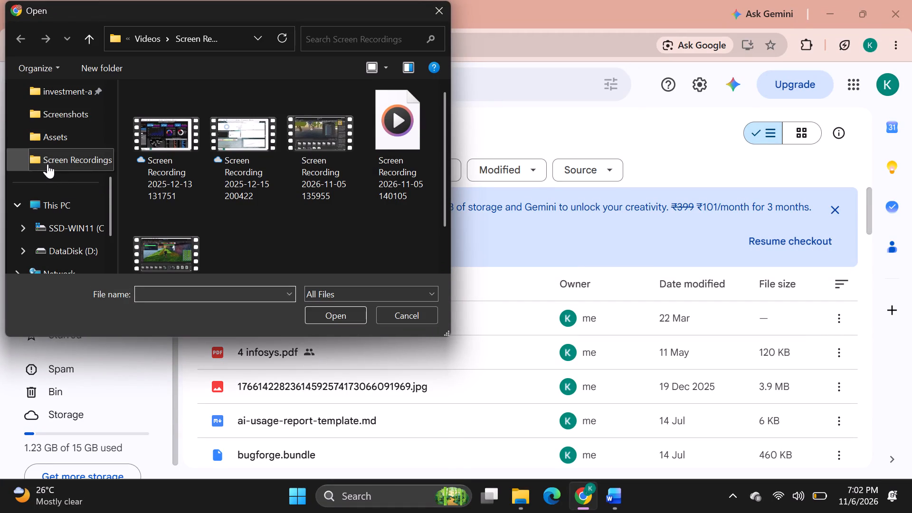
left_click(163, 238)
left_click(332, 320)
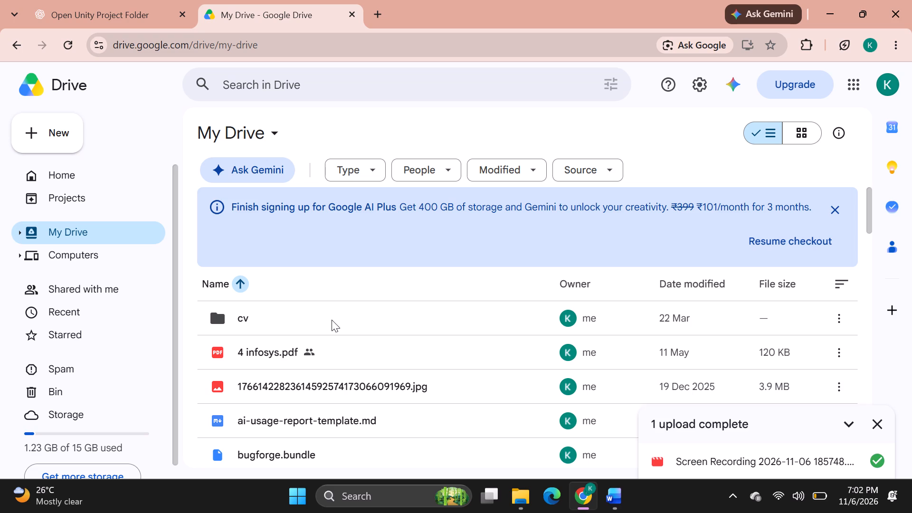
Open the uploaded Screen Recording 2026-11-06 185748.mp4 from the completed upload in Google Drive.
scroll(332, 320, "down", 2)
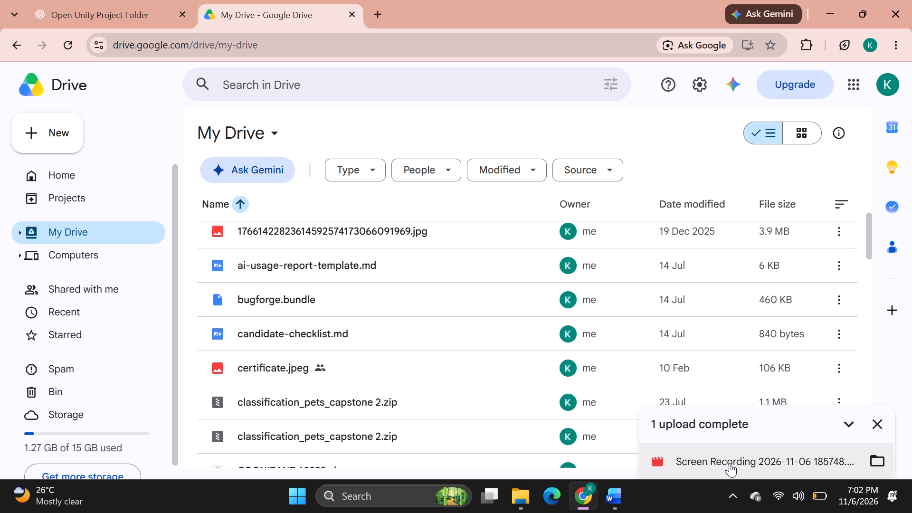
left_click(730, 463)
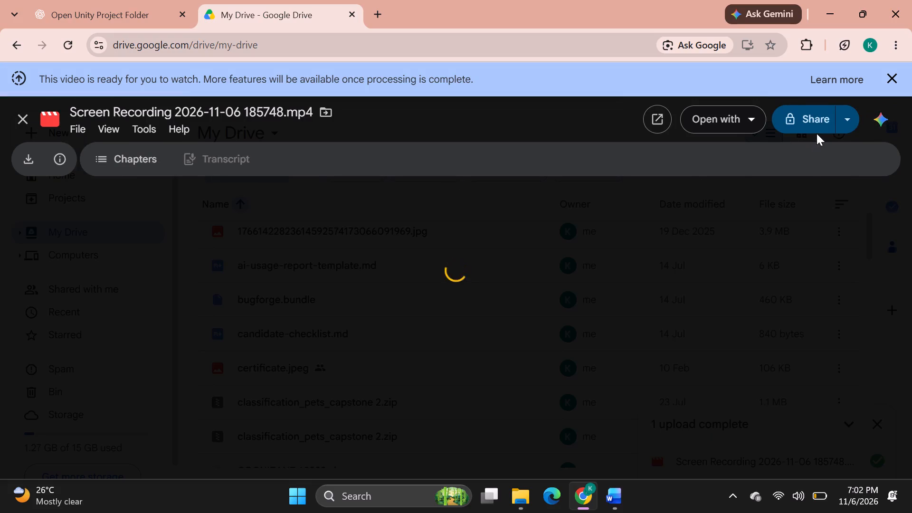
left_click(753, 115)
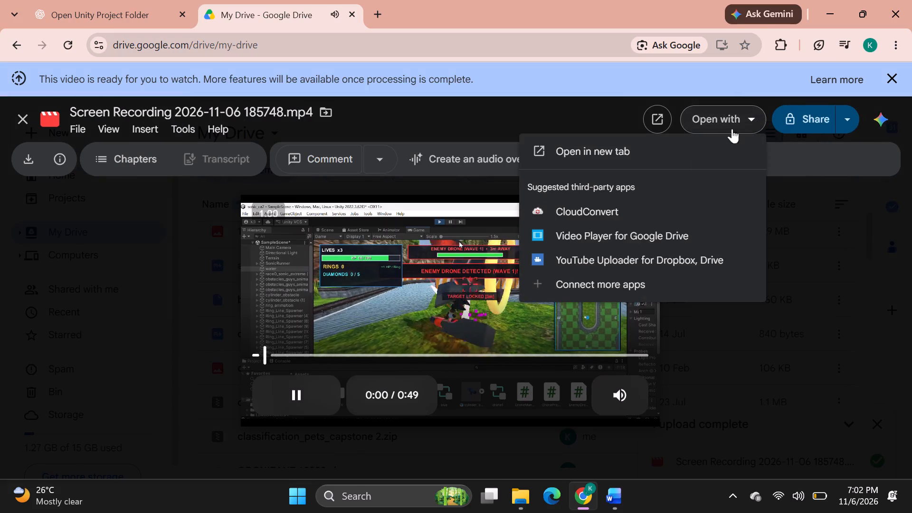
left_click(854, 192)
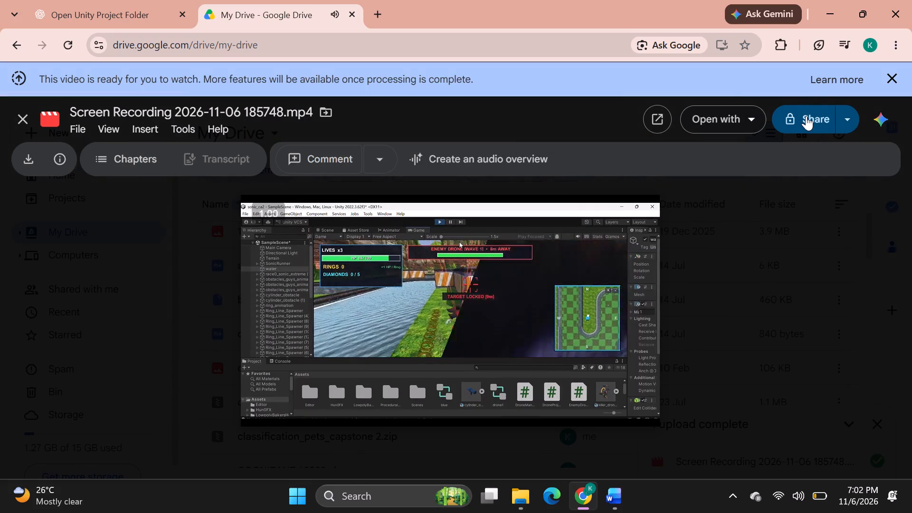
Share Screen Recording 2026-11-06 185748.mp4 with anyone with the link as viewer and copy its link.
left_click(806, 116)
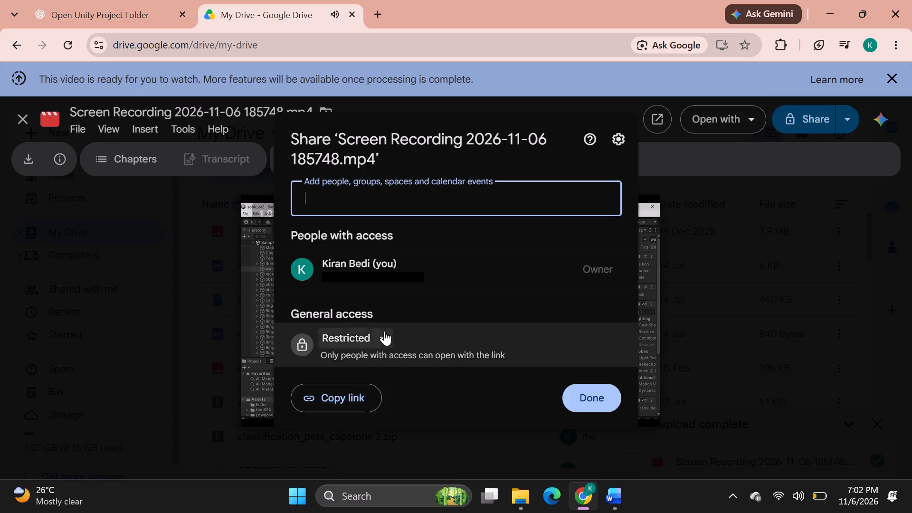
left_click(379, 333)
left_click(390, 404)
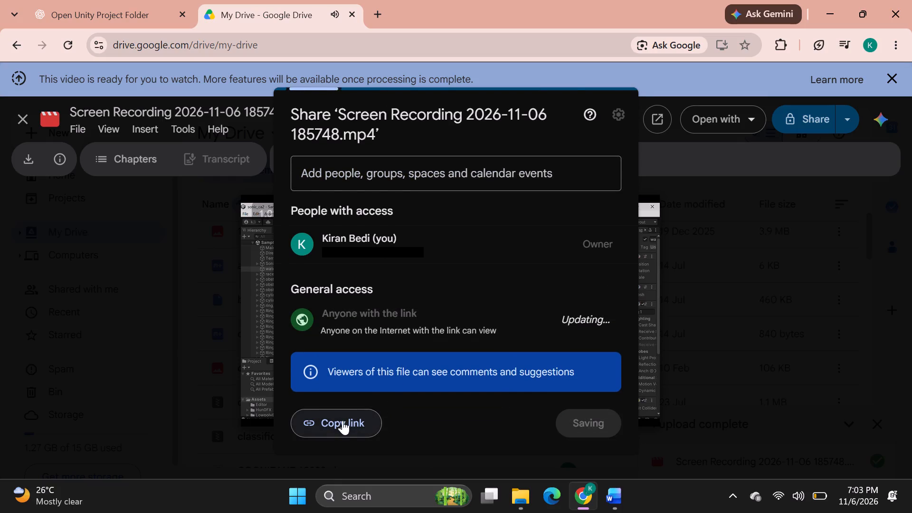
left_click(337, 422)
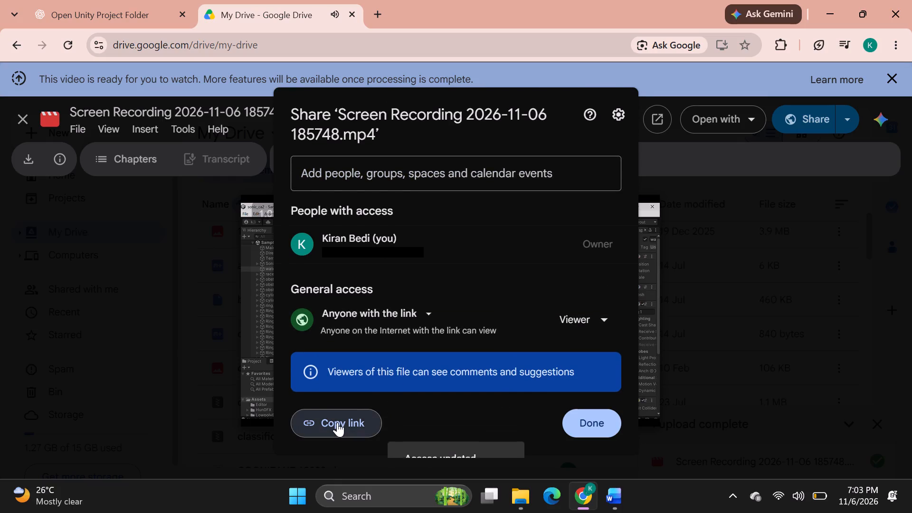
left_click(337, 422)
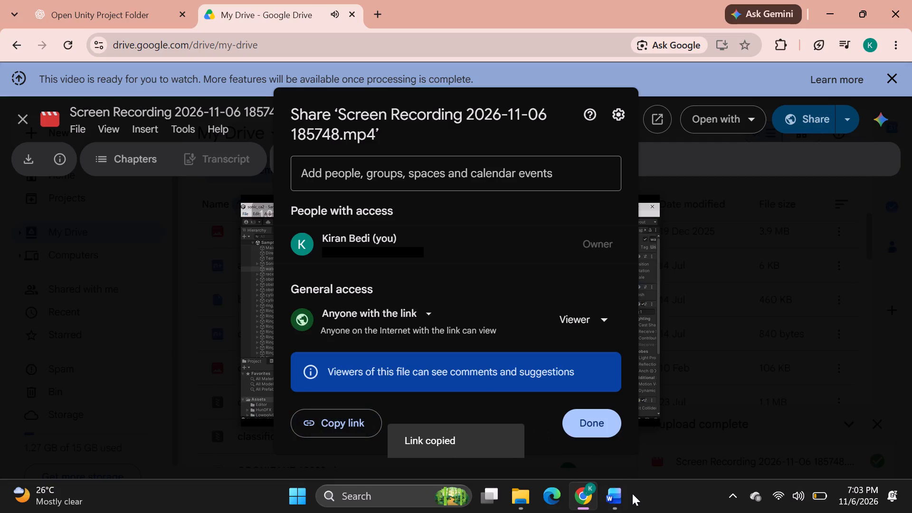
left_click(606, 449)
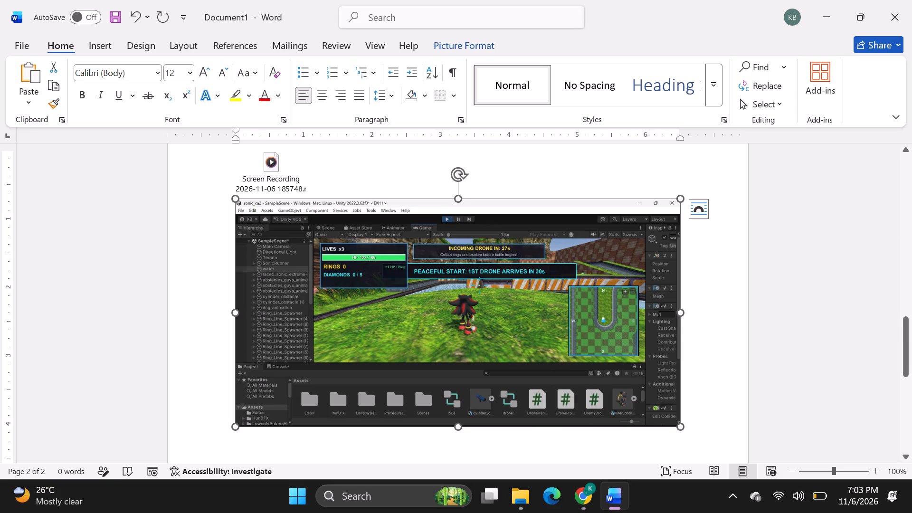
right_click(345, 389)
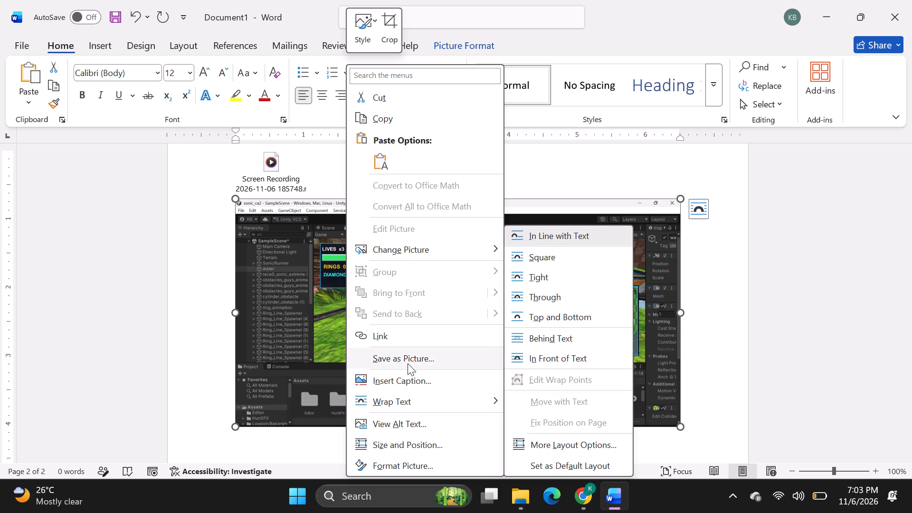
scroll(408, 363, "down", 3)
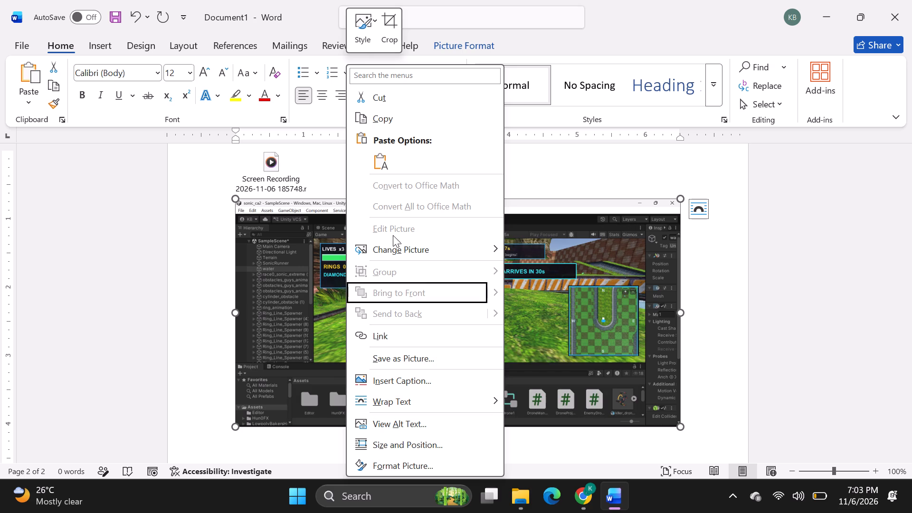
left_click(381, 94)
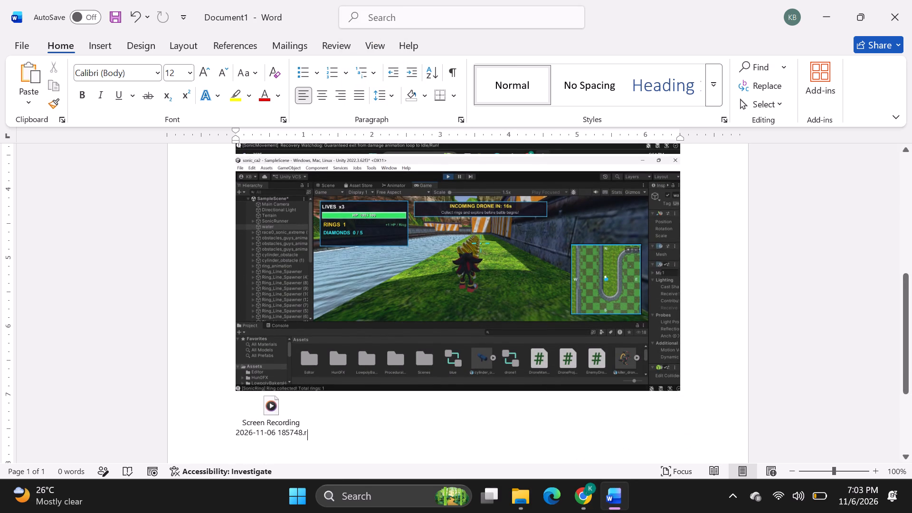
key("BackSpace")
key("BackSpace")
key("BackSpace")
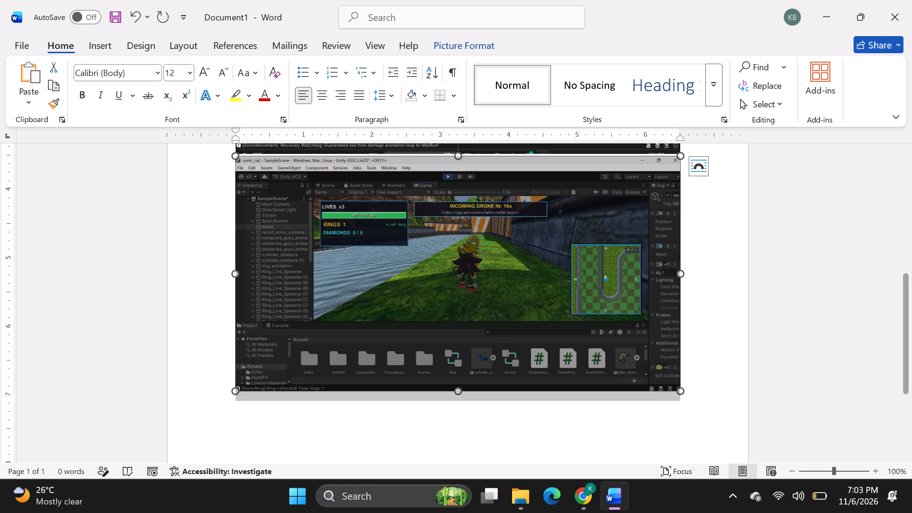
left_click(419, 486)
left_click(288, 436)
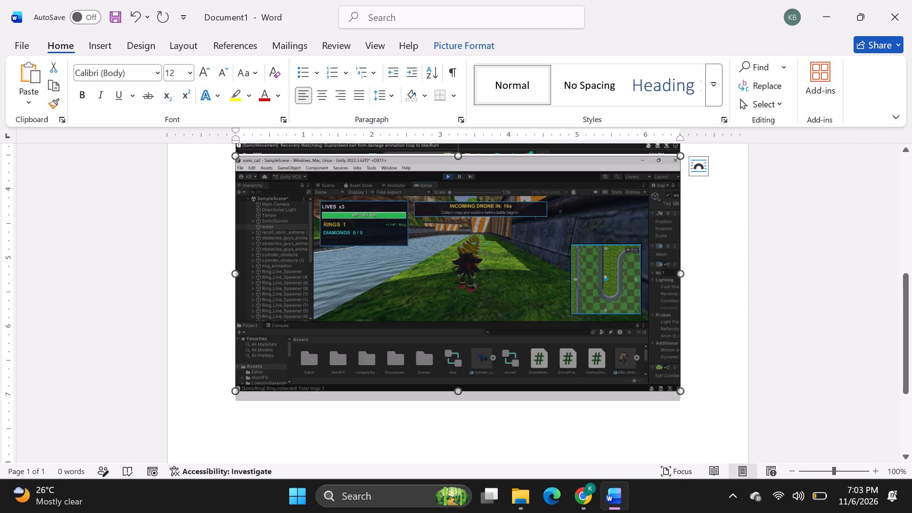
left_click(288, 436)
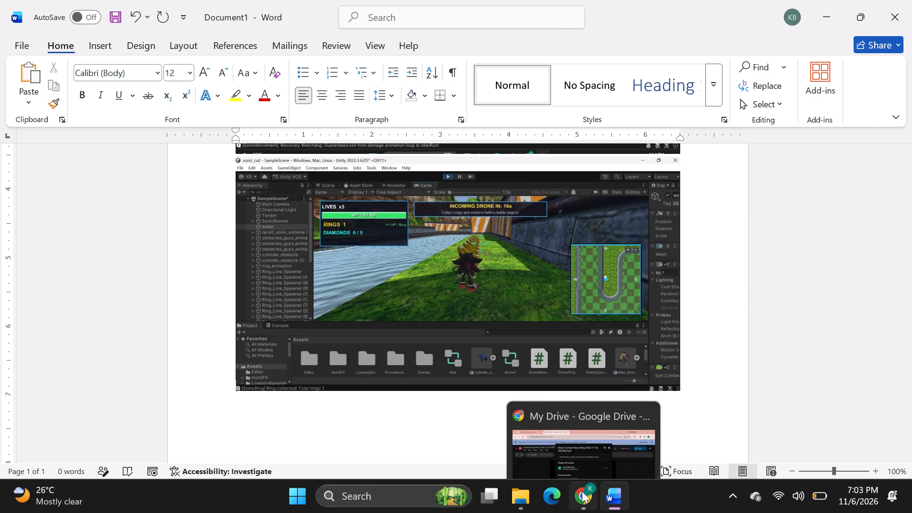
Copy the recording's share link again from Google Drive in Chrome and paste it into the Word document between the two remaining screenshots.
left_click(589, 428)
left_click(341, 419)
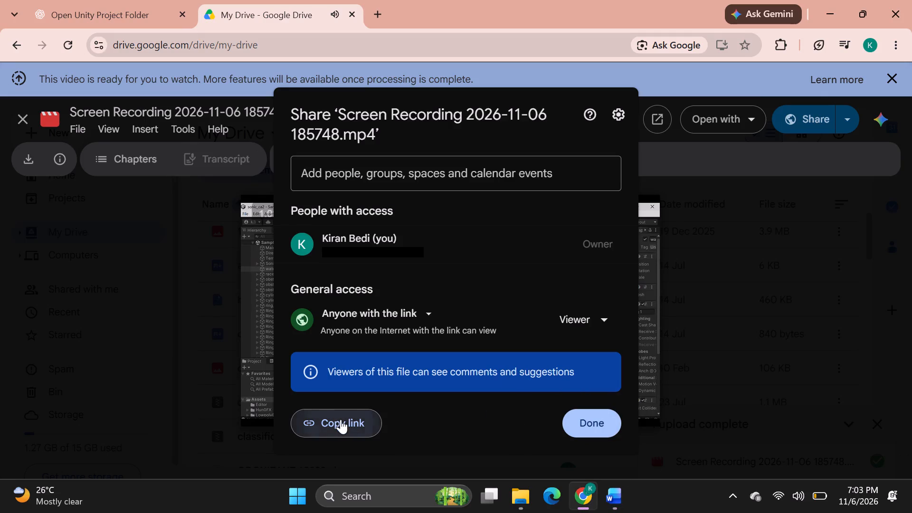
left_click(614, 425)
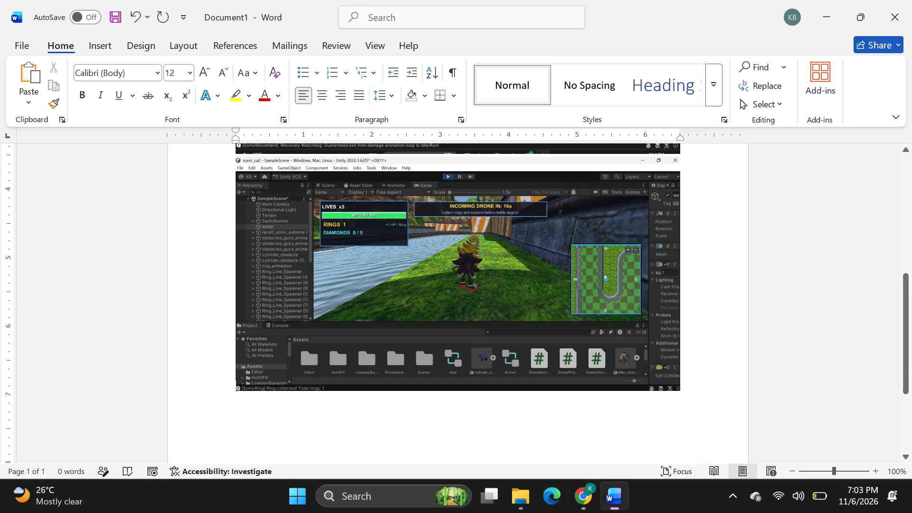
left_click(472, 456)
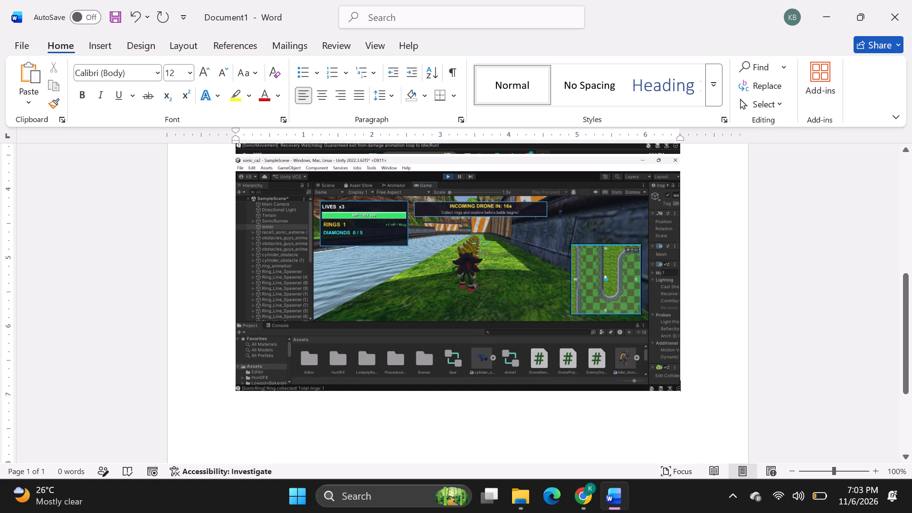
left_click(374, 419)
key("ctrl+v")
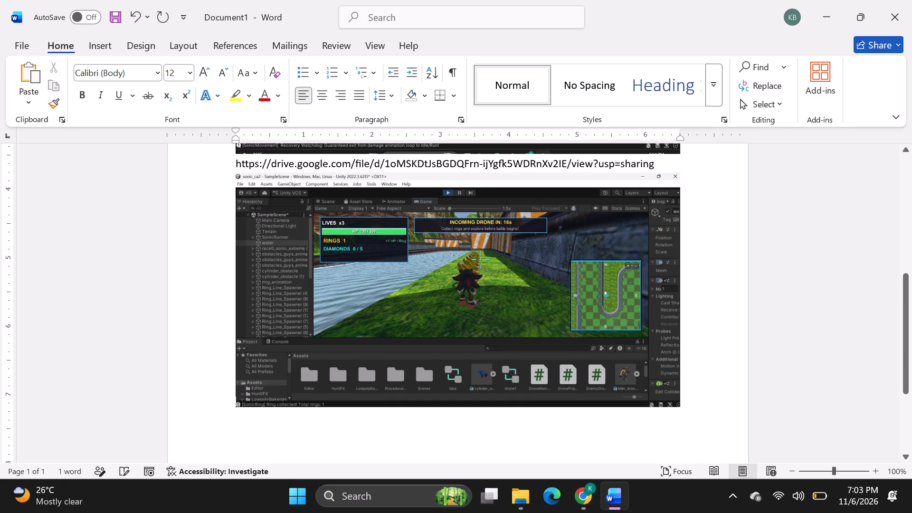
scroll(374, 419, "down", 5)
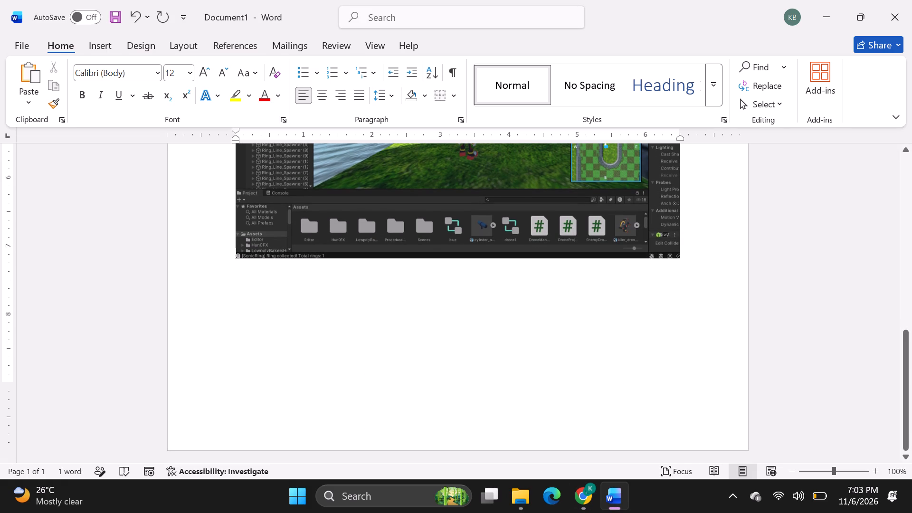
scroll(374, 419, "down", 3)
scroll(374, 419, "up", 6)
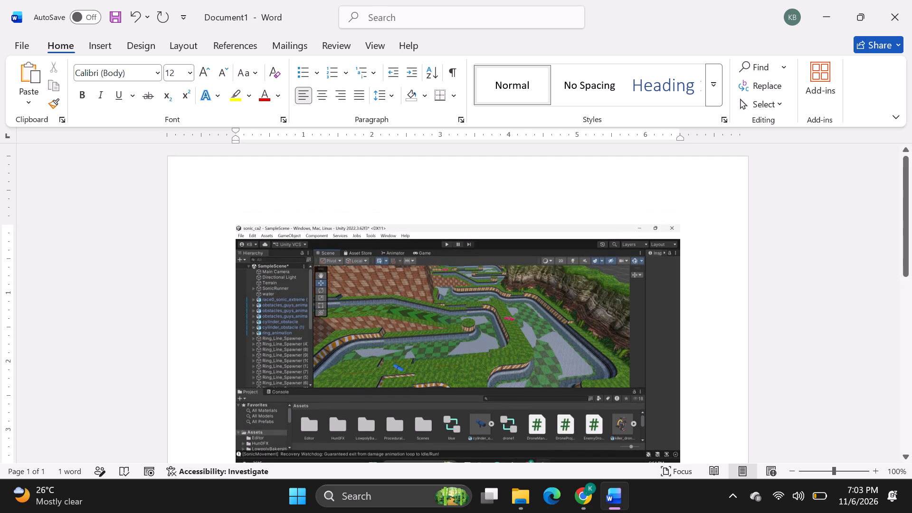
scroll(374, 419, "up", 1)
scroll(374, 419, "down", 6)
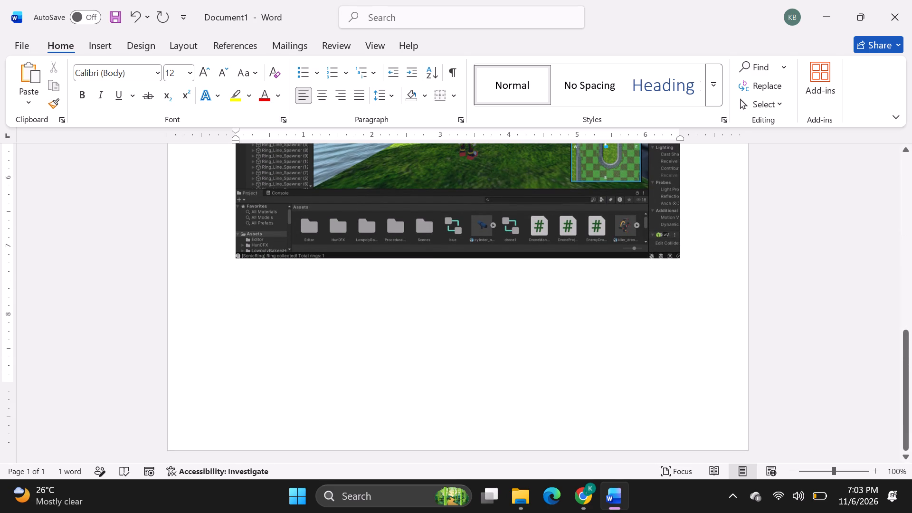
left_click(691, 257)
key("Return")
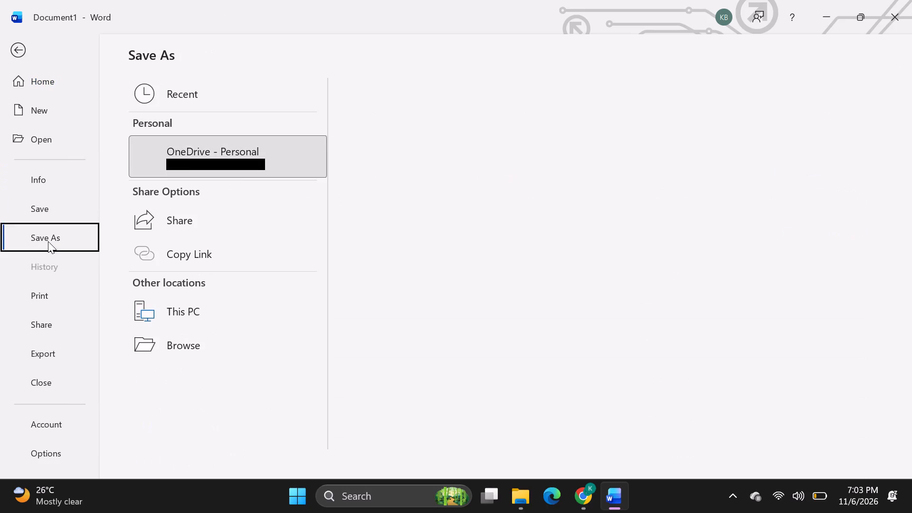
left_click(461, 95)
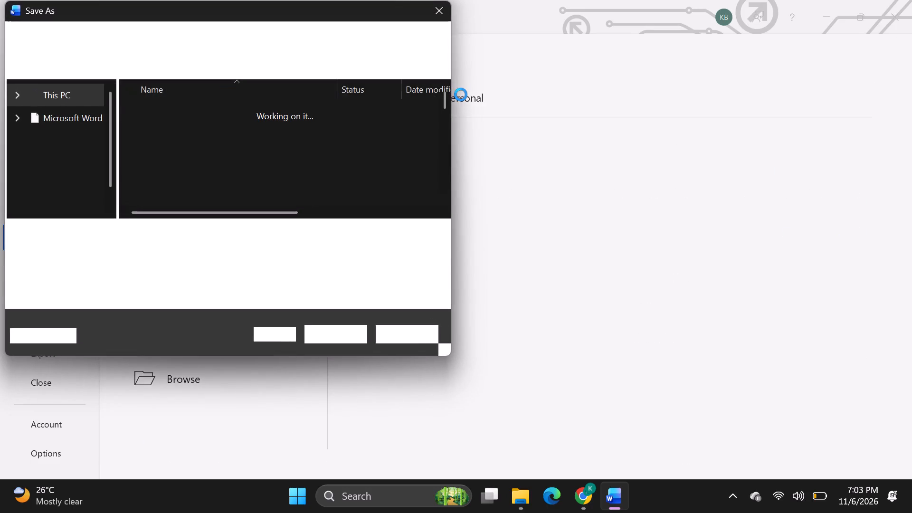
key("BackSpace")
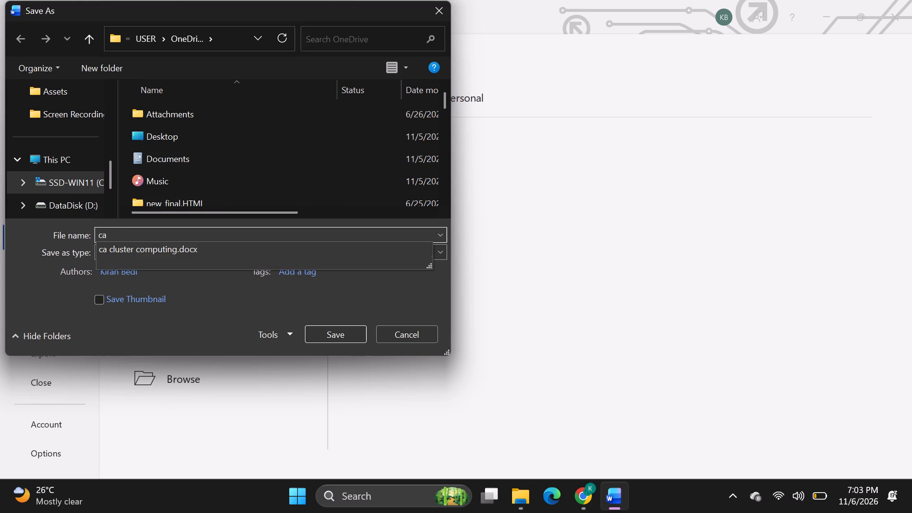
key("space")
type("GAME DEV")
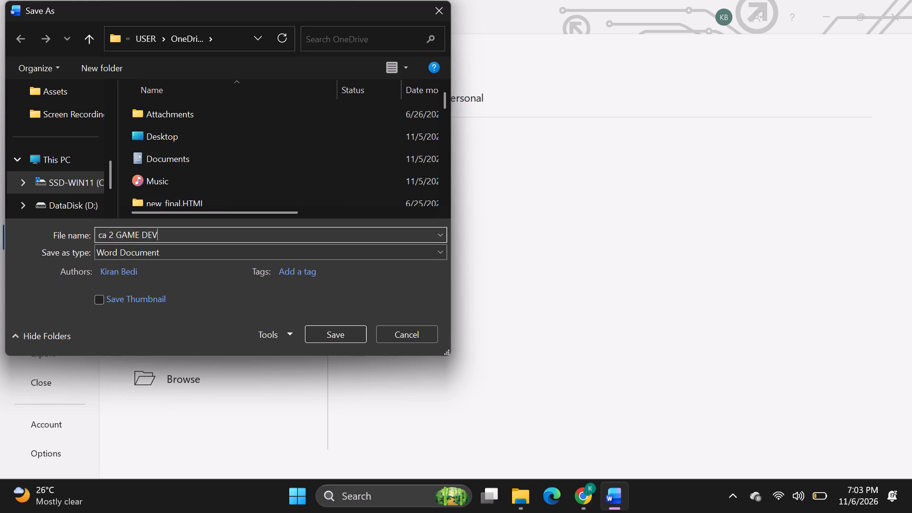
left_click(323, 336)
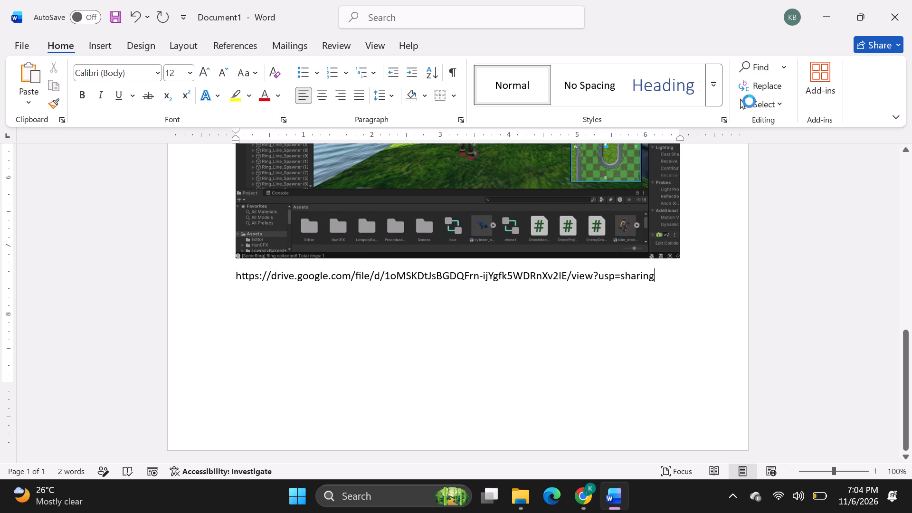
Insert the label "VIDEO LINK:" on its own line above the Google Drive link at the end of the document.
left_click(238, 277)
left_click(235, 277)
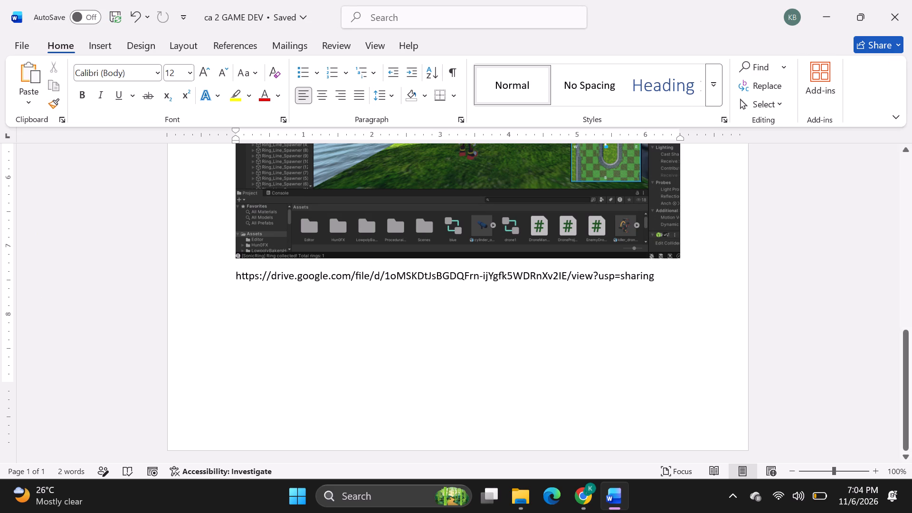
type("VIDEO LINK:")
key("Return")
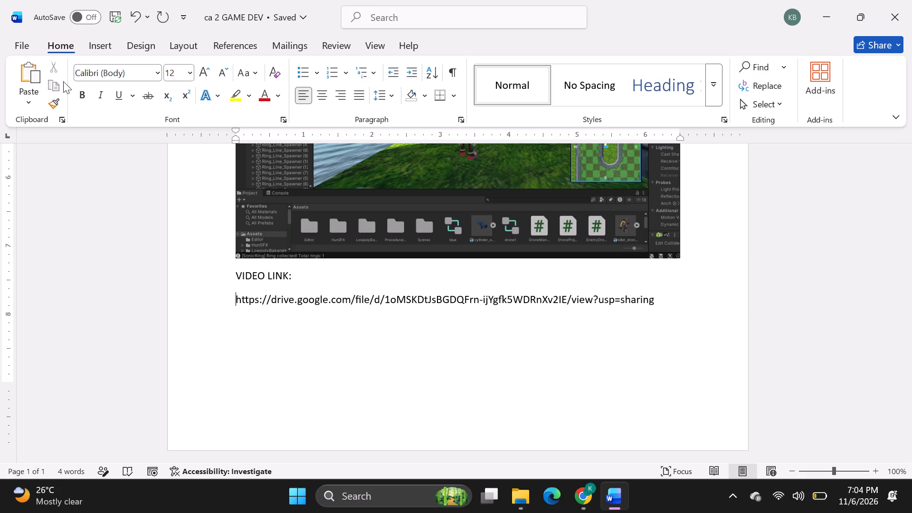
Save the updated document to the personal OneDrive as ca 2 GAME DEV, replacing the existing file of that name.
left_click(24, 45)
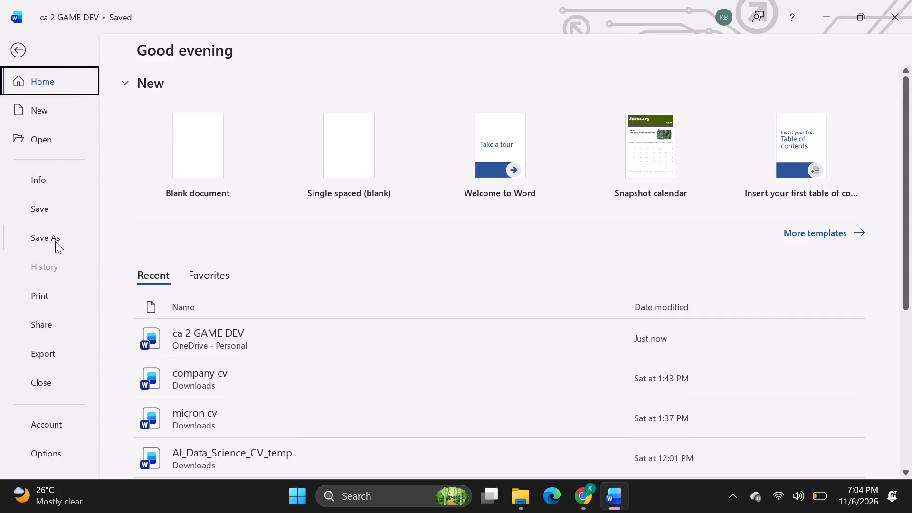
left_click(53, 240)
left_click(409, 96)
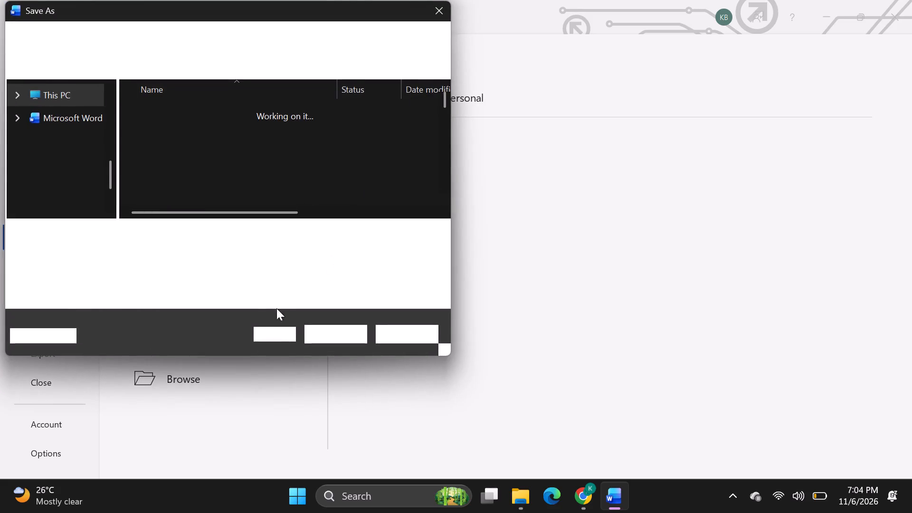
left_click(329, 331)
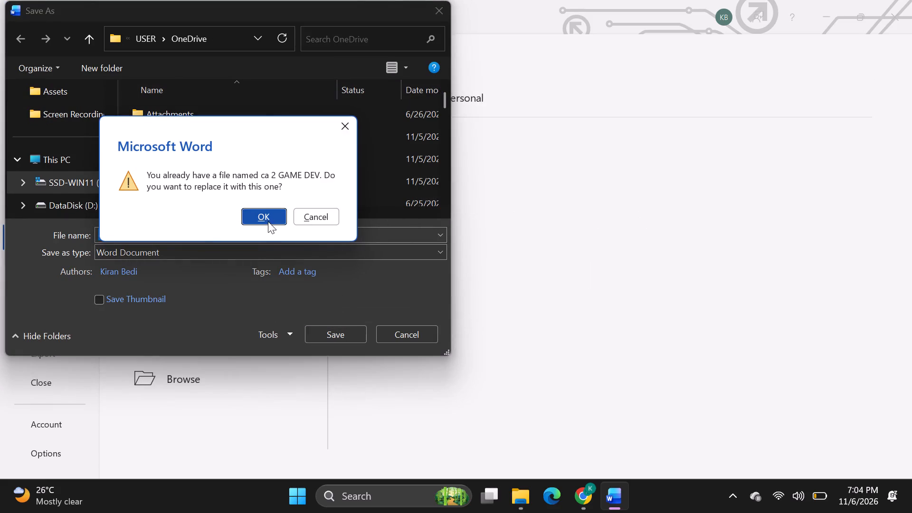
left_click(264, 221)
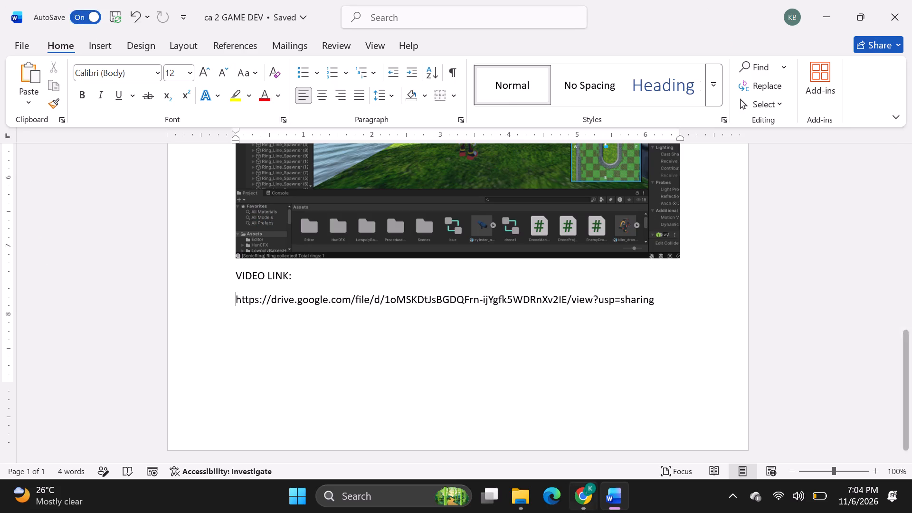
Switch to Chrome, finish sharing the recording, search for "word to pdf converter" in a new tab and open iLovePDF's Word to PDF page.
left_click(576, 414)
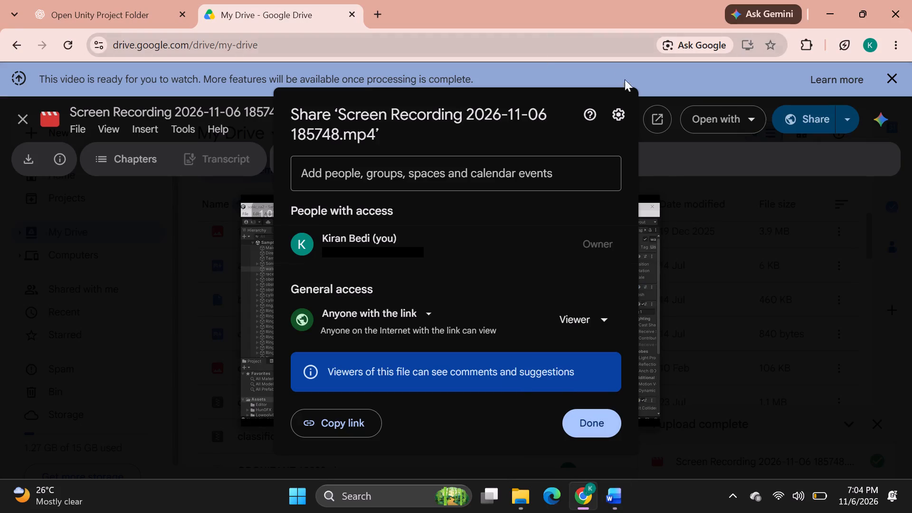
left_click(584, 423)
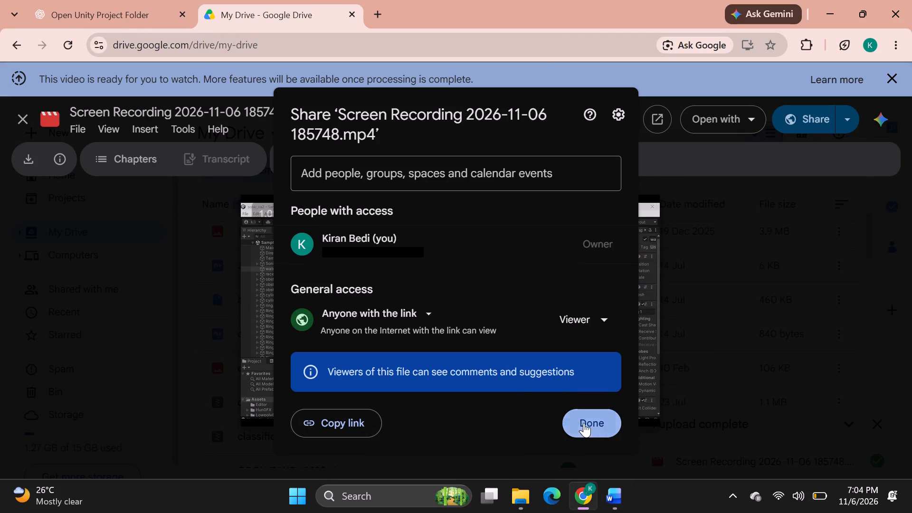
left_click(371, 10)
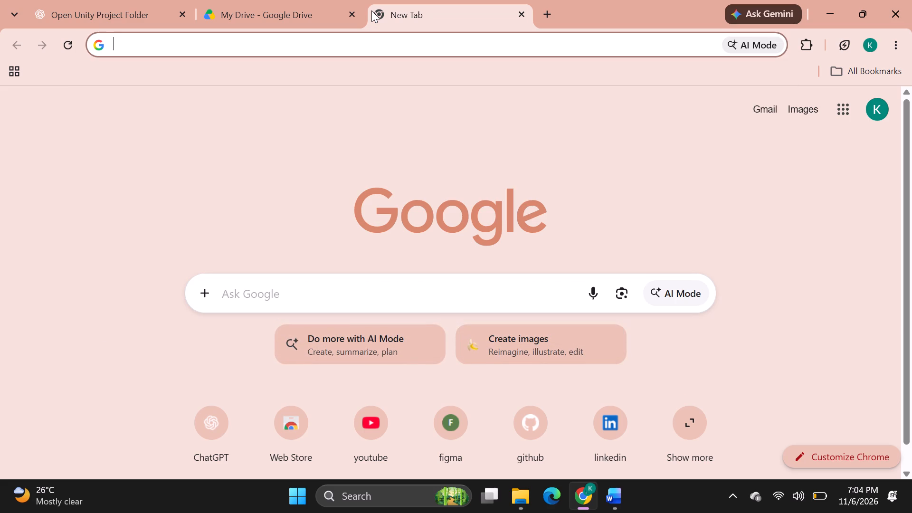
type("wor")
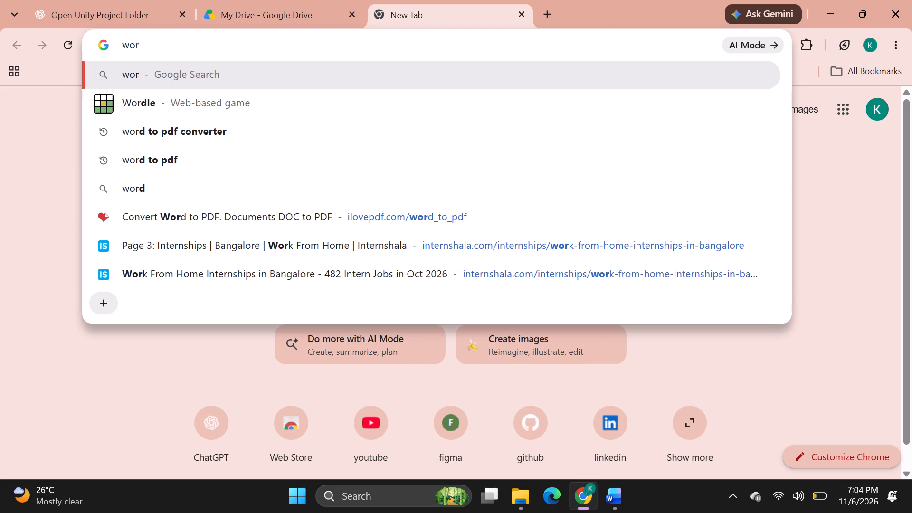
left_click(224, 137)
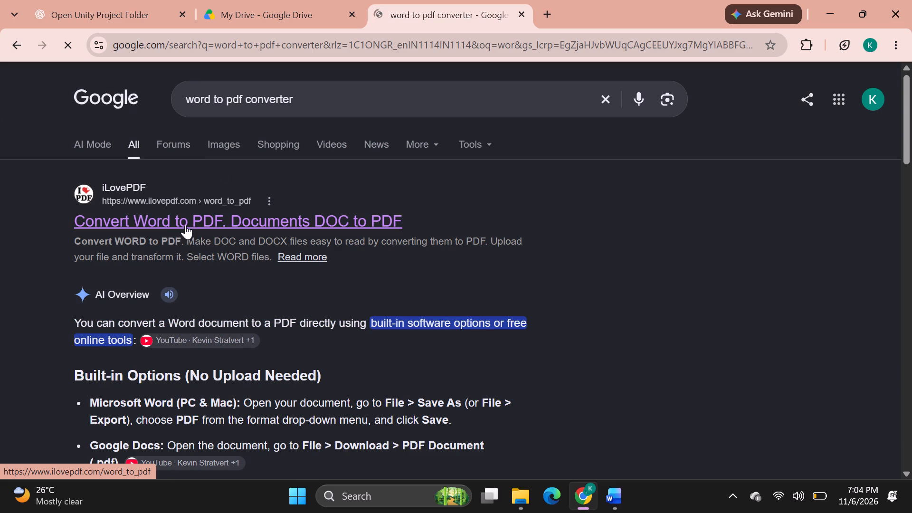
left_click(185, 225)
Load ca 2 GAME DEV.docx from the personal OneDrive into the converter, closing the document in Word to release the file.
left_click(473, 243)
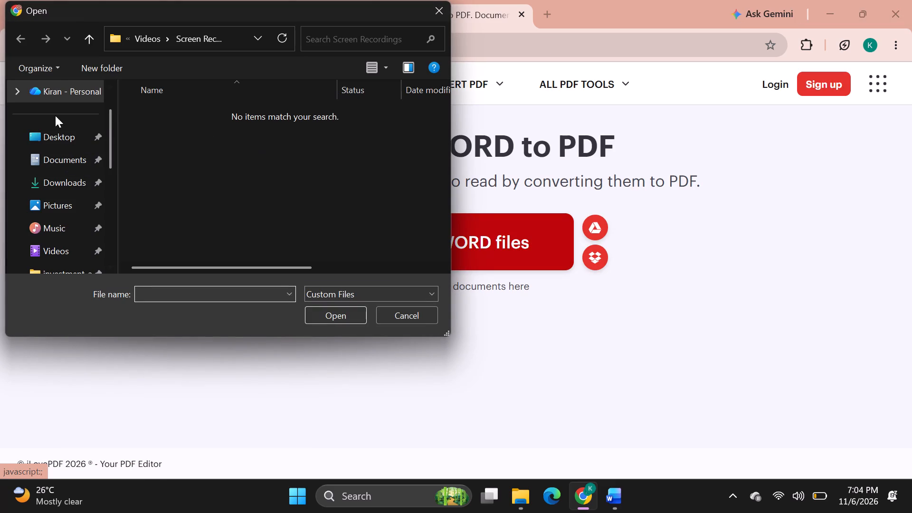
left_click(77, 88)
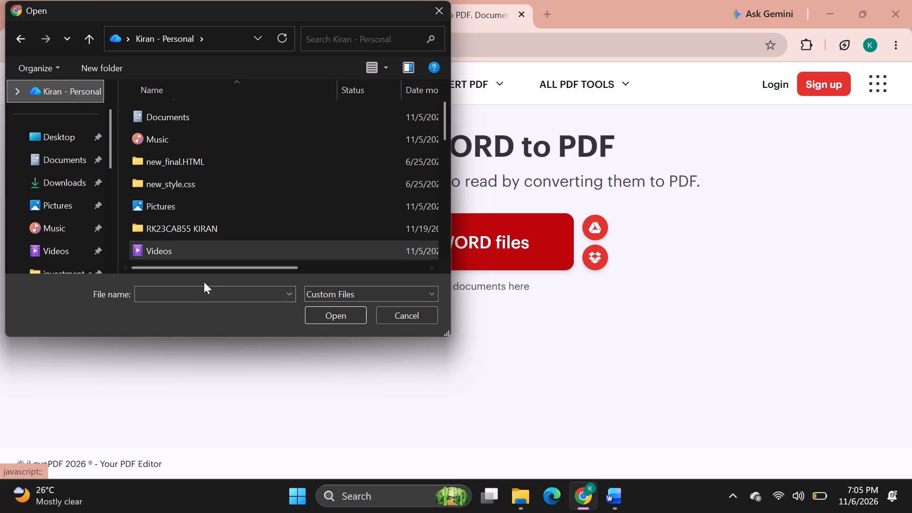
left_click(181, 293)
type("ca")
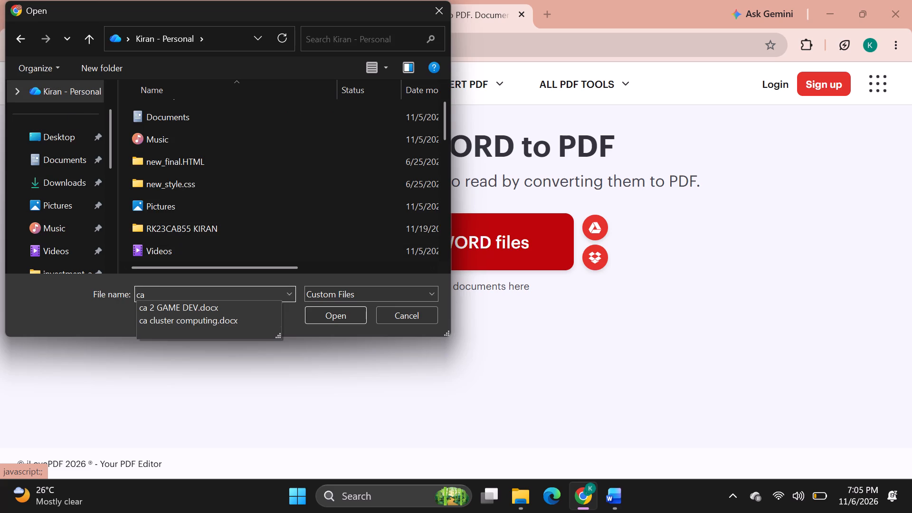
left_click(192, 309)
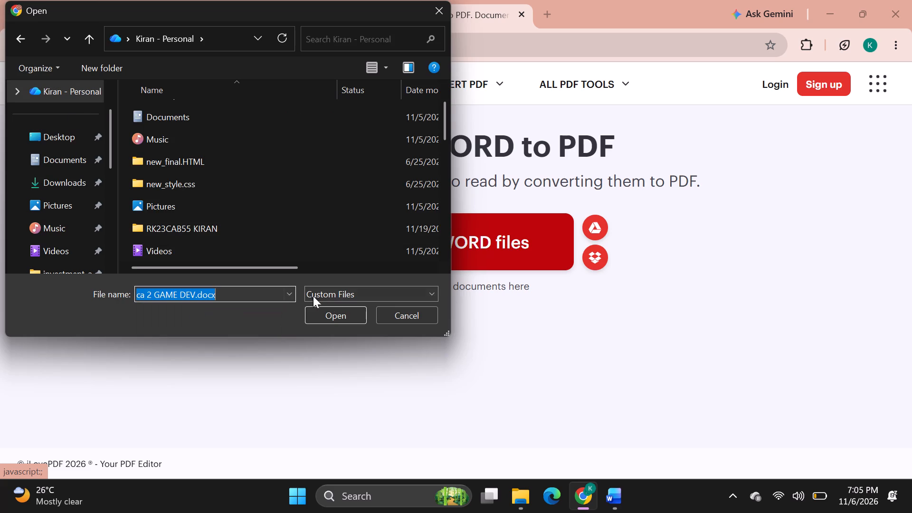
left_click(337, 315)
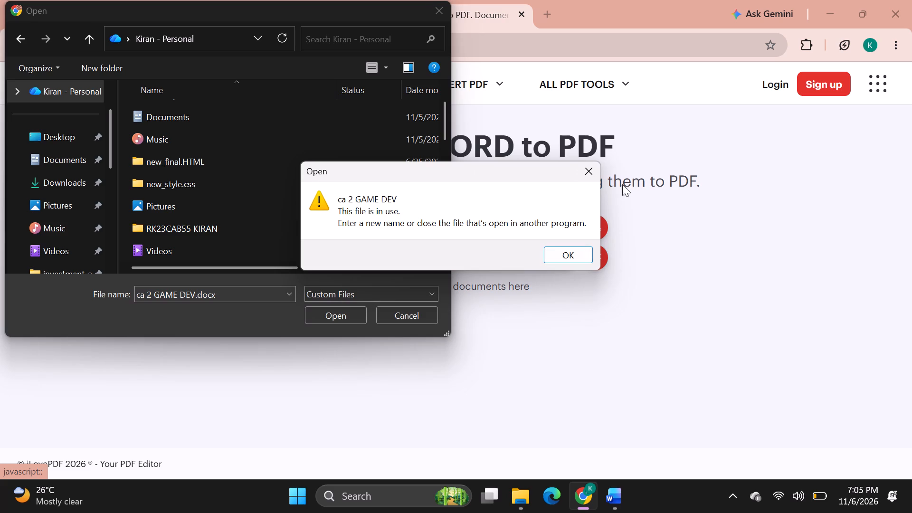
left_click(574, 254)
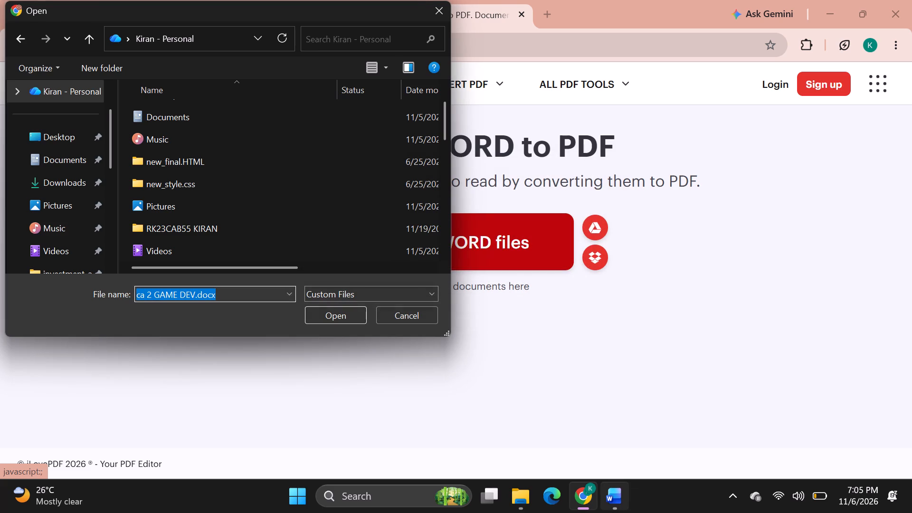
left_click(676, 374)
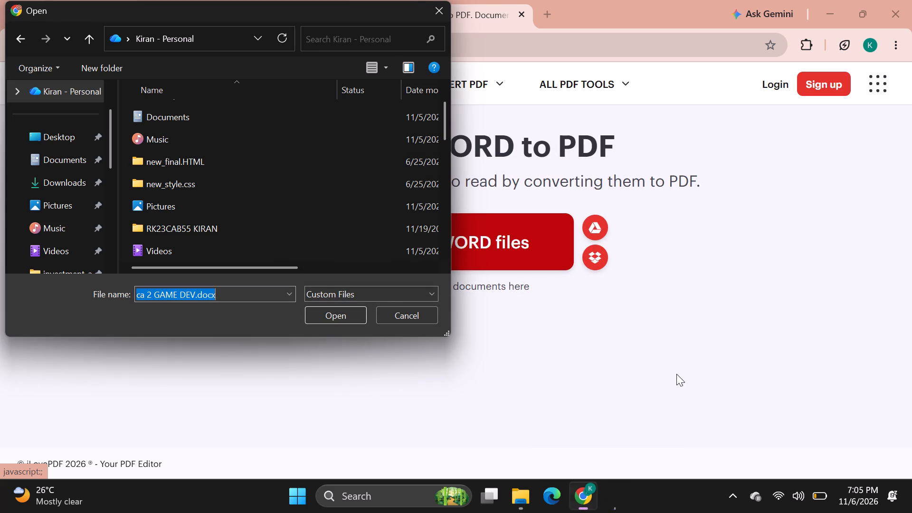
left_click(337, 313)
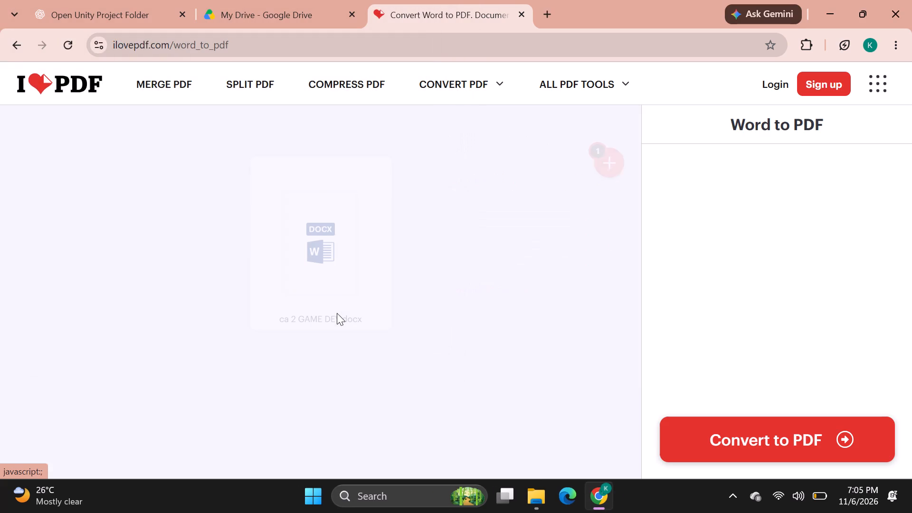
Convert the loaded Word document to PDF and download the resulting file.
left_click(732, 440)
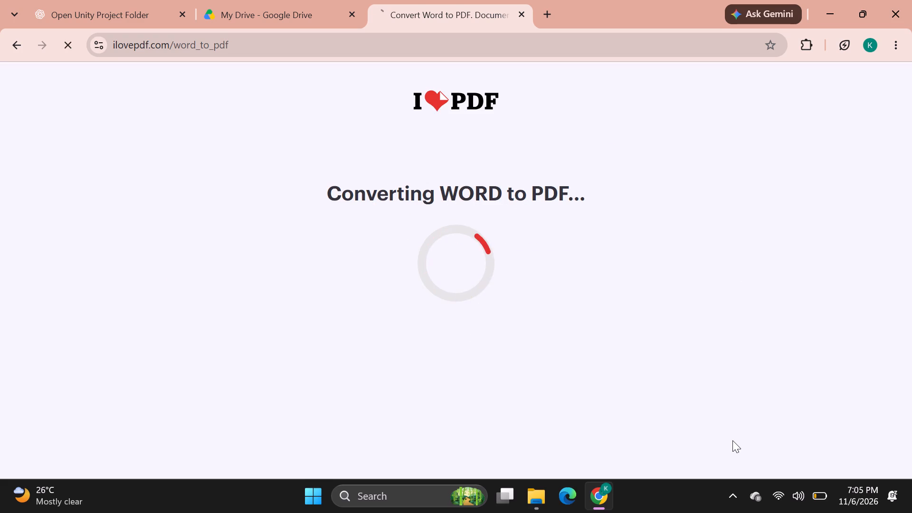
left_click(472, 186)
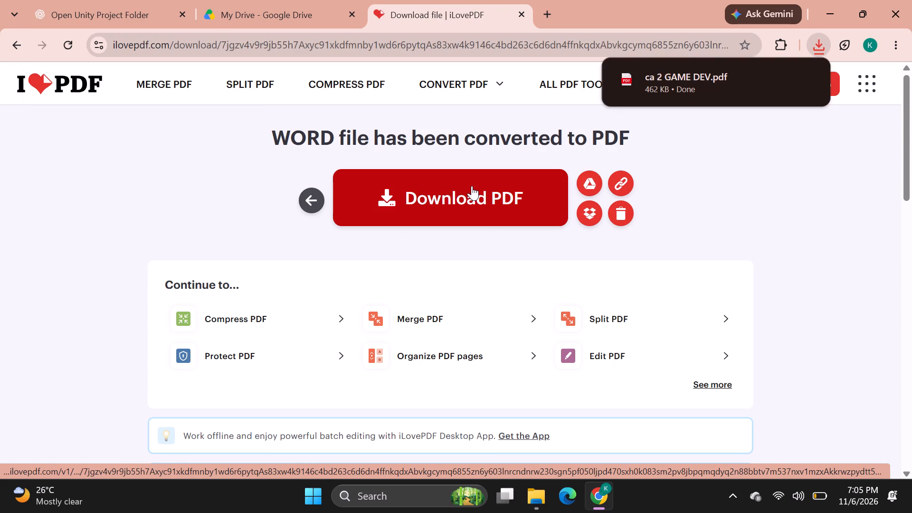
Open the downloaded ca 2 GAME DEV.pdf and check its screenshots and video link through to the end of the page.
double_click(657, 84)
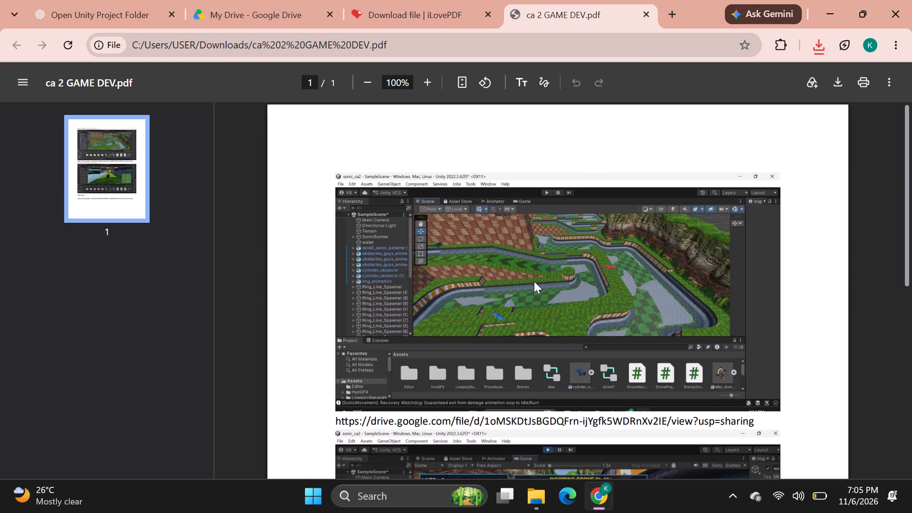
scroll(534, 281, "down", 6)
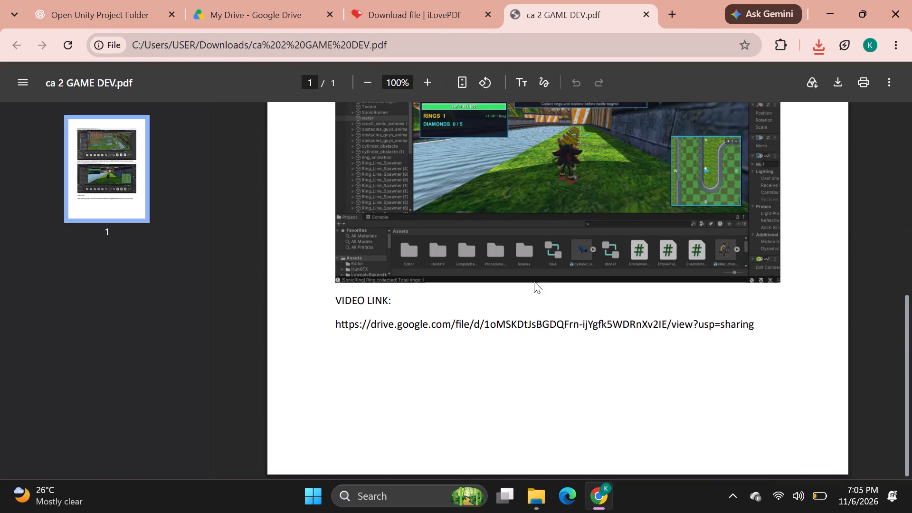
scroll(534, 281, "down", 1)
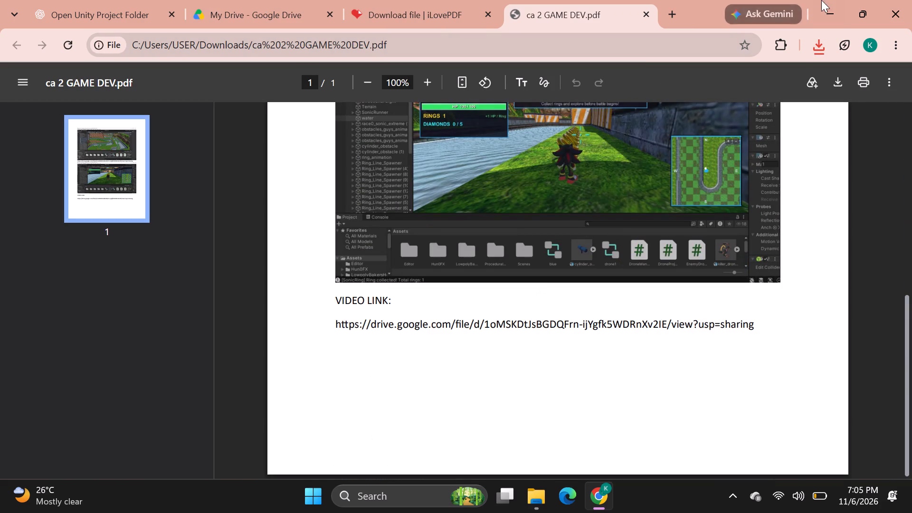
left_click(833, 2)
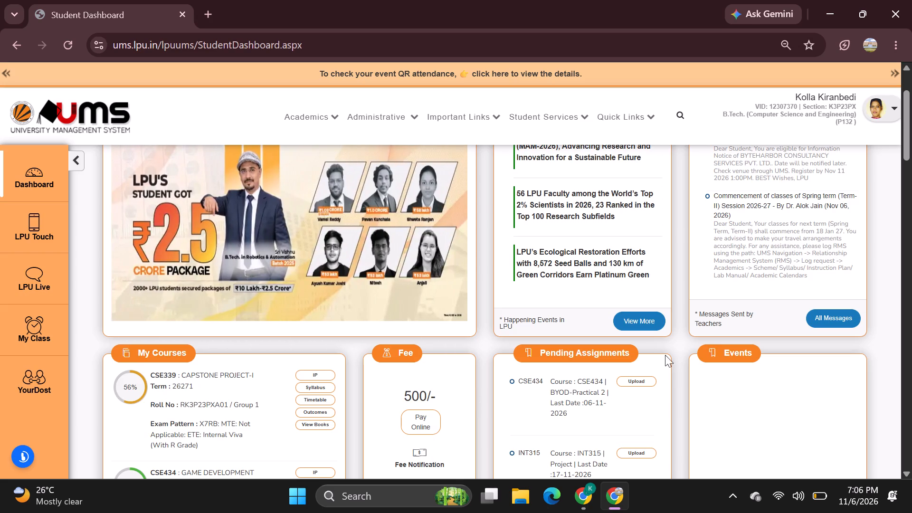
Submit ca 2 GAME DEV.pdf from Downloads for the CSE434 BYOD-Practical 2 assignment on the UMS student dashboard, with the remark "NA".
left_click(634, 380)
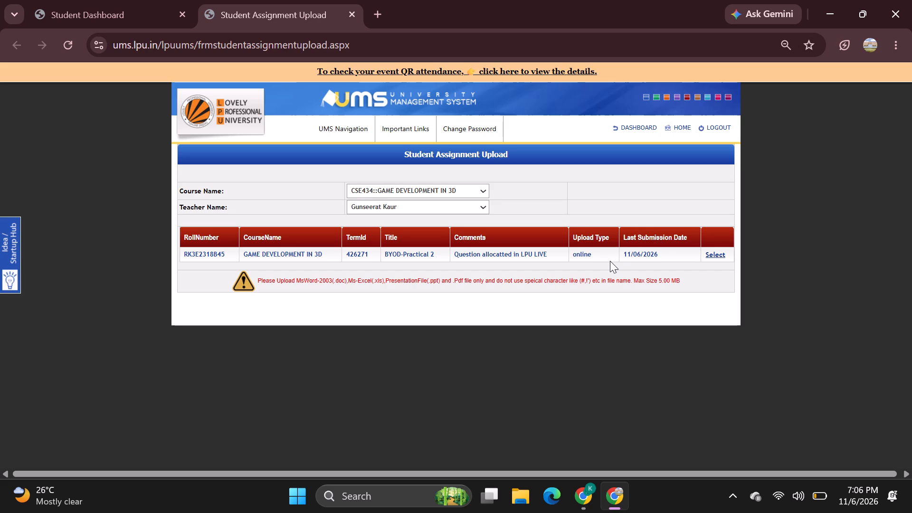
left_click(717, 250)
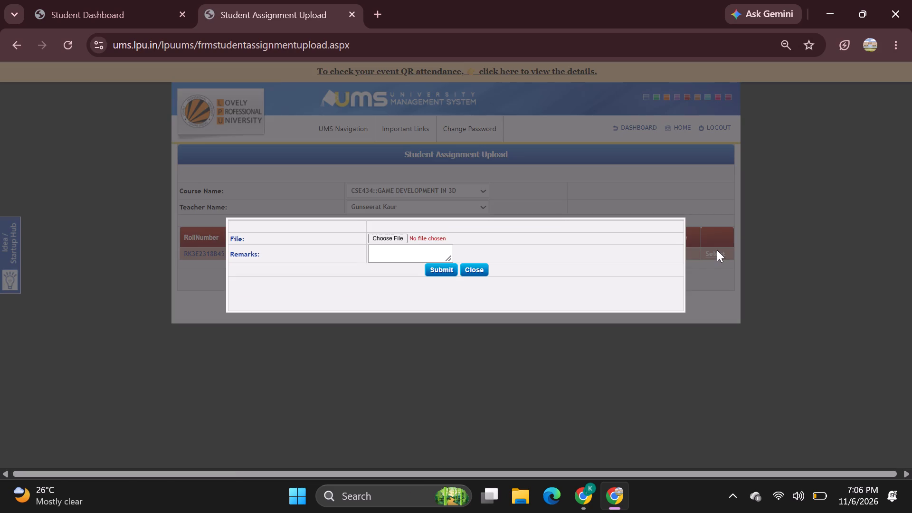
left_click(387, 241)
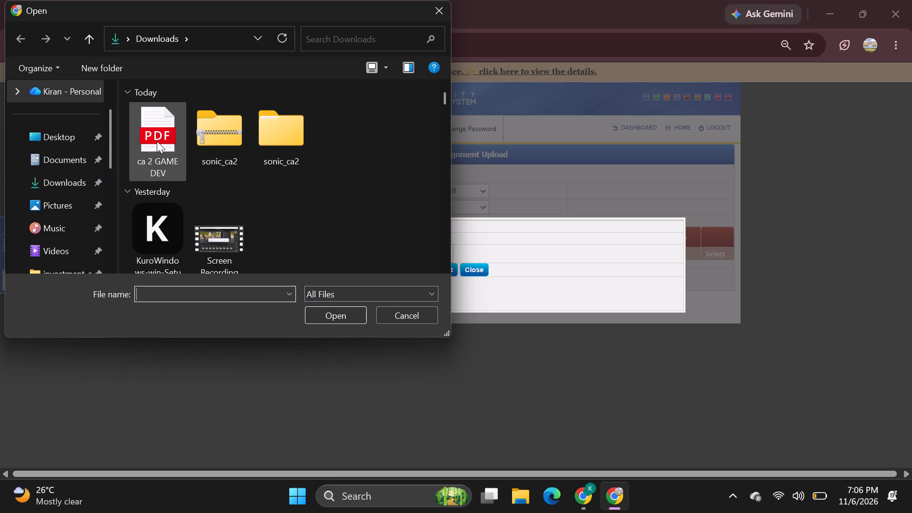
left_click(148, 133)
left_click(329, 316)
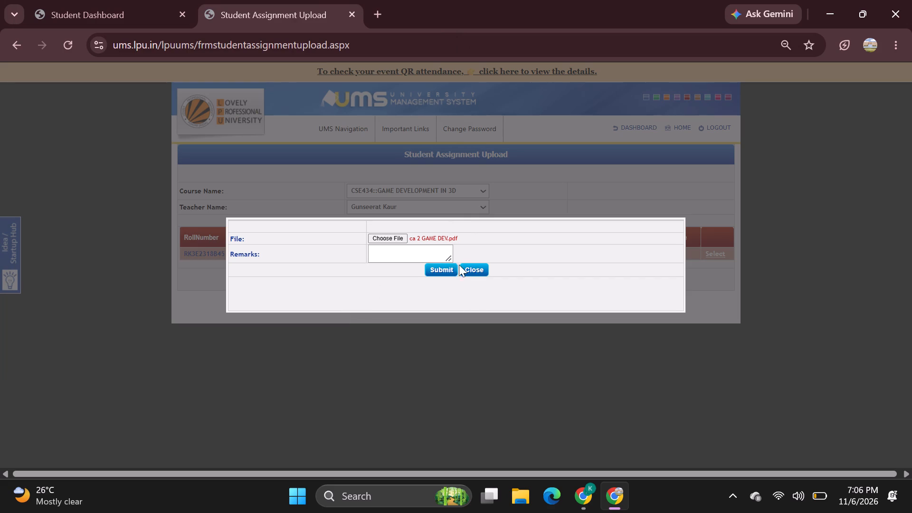
left_click(404, 257)
type("Na")
key("BackSpace")
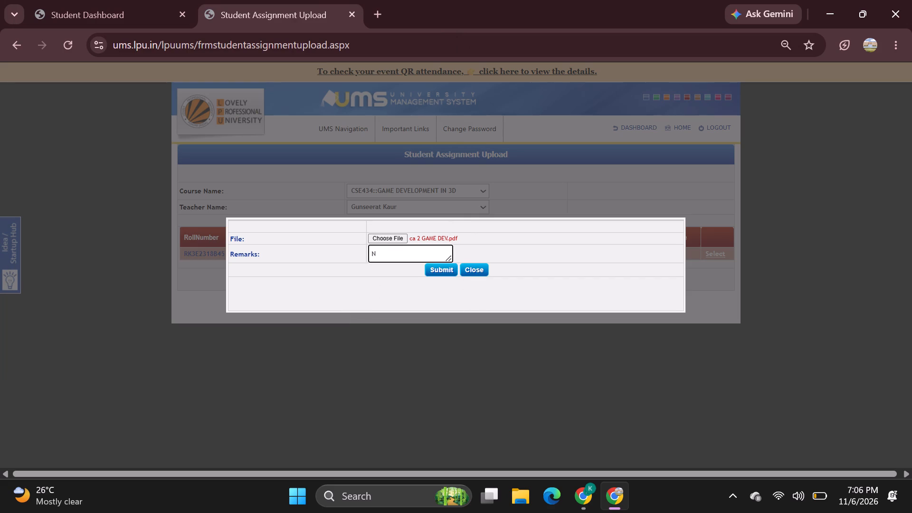
key("shift+a")
left_click(445, 271)
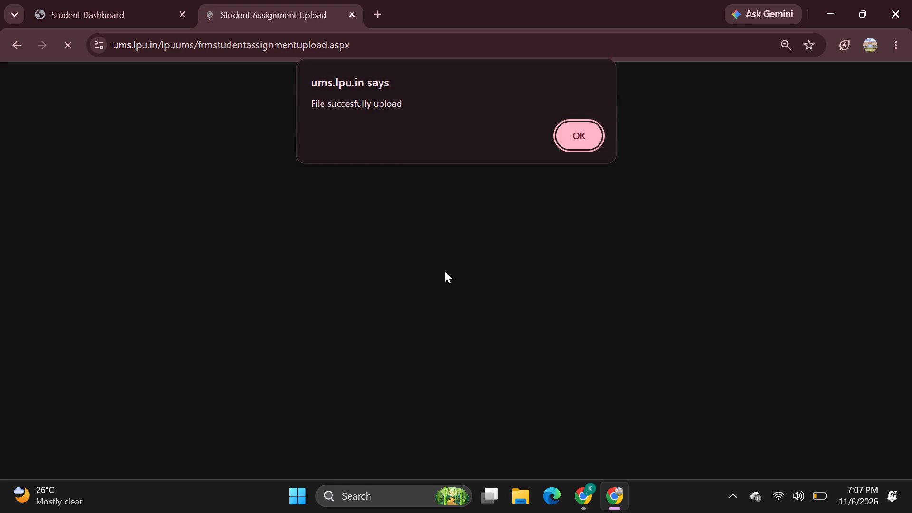
left_click(586, 135)
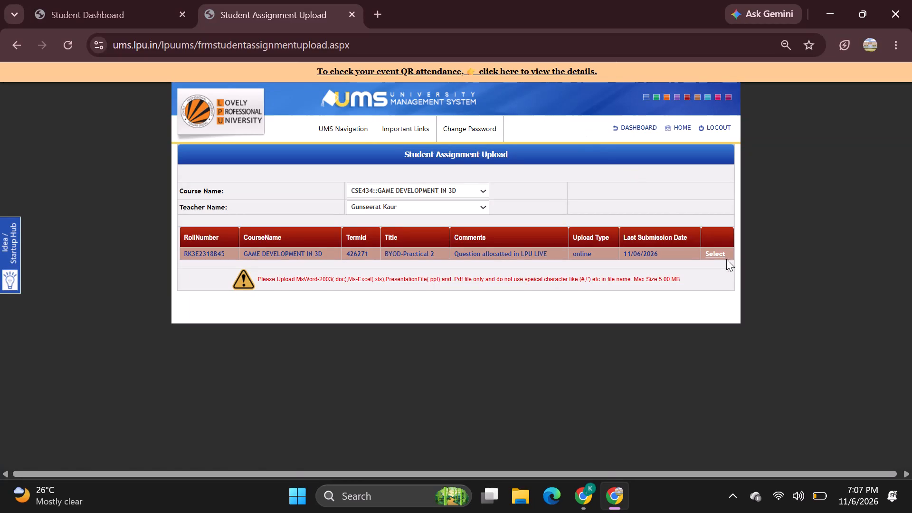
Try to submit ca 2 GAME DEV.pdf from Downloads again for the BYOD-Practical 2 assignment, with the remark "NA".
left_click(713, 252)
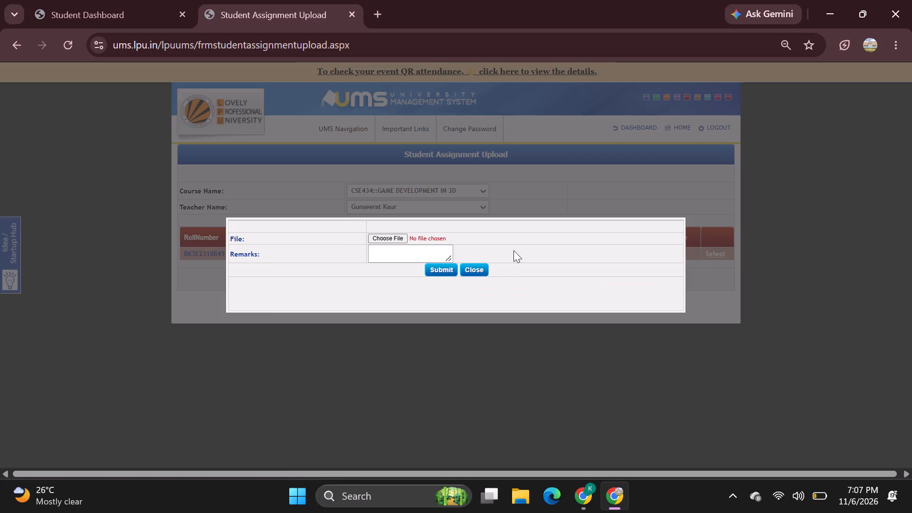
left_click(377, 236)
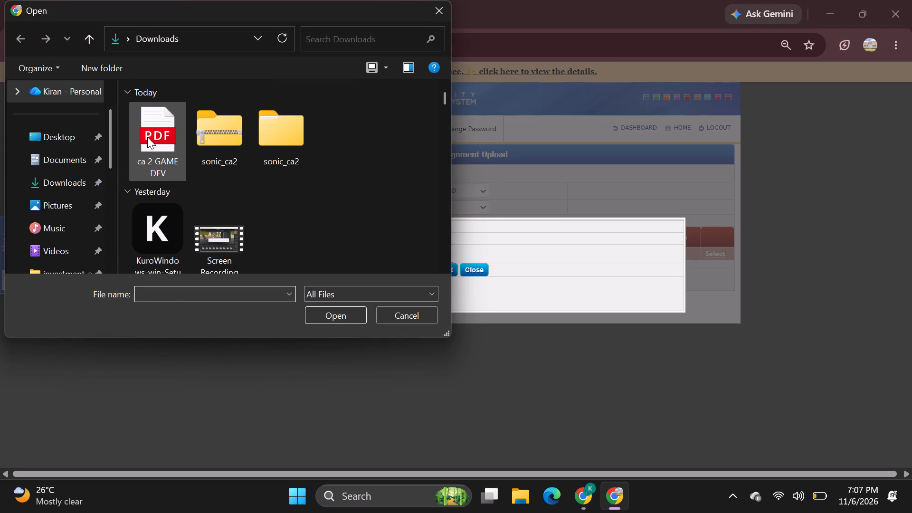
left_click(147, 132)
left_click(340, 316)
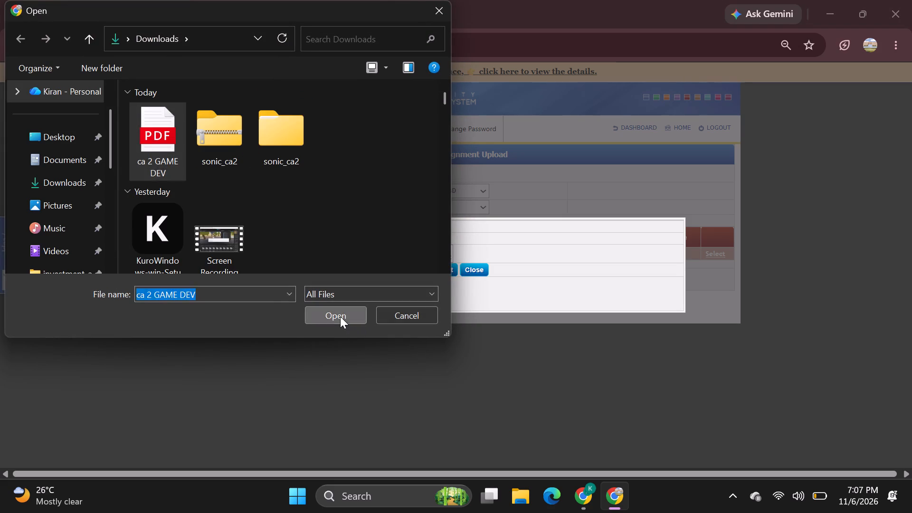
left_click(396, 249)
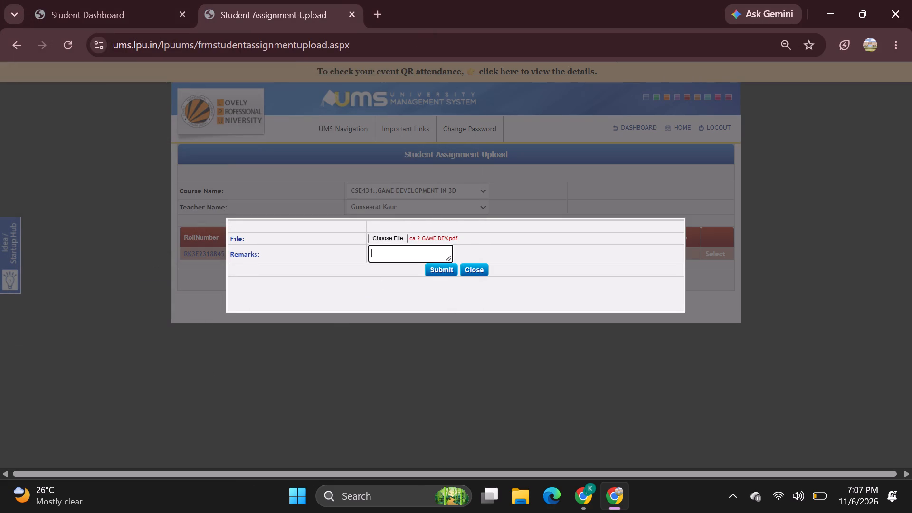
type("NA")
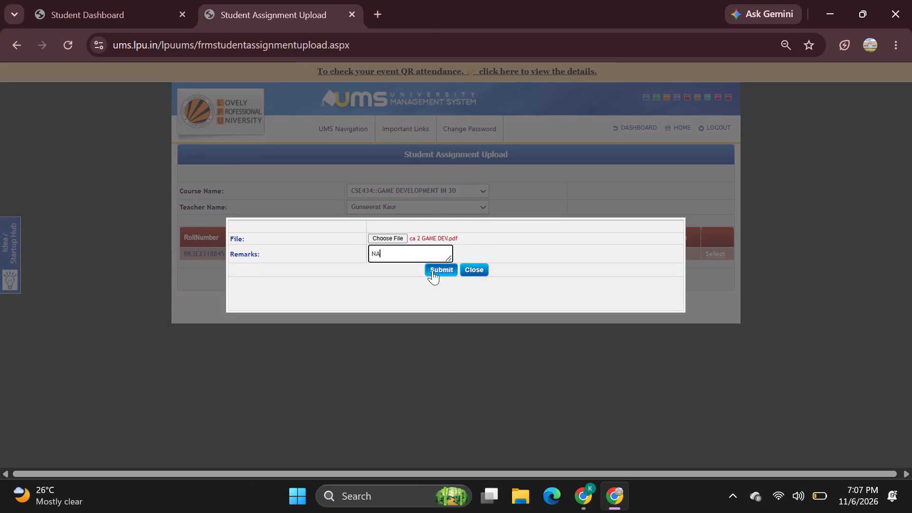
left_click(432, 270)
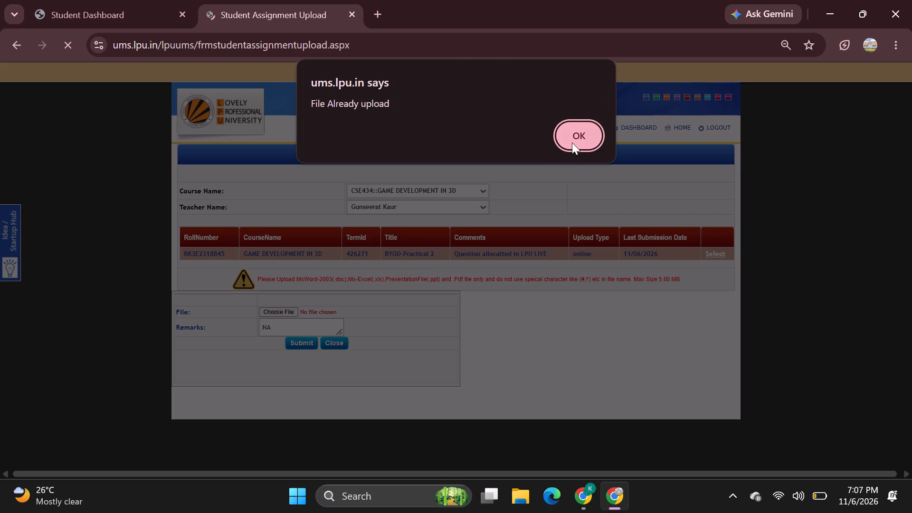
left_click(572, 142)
Close both browser windows: the UMS one, and the one holding the iLovePDF, Google Drive, Unity chat and ca 2 GAME DEV.pdf pages.
left_click(911, 0)
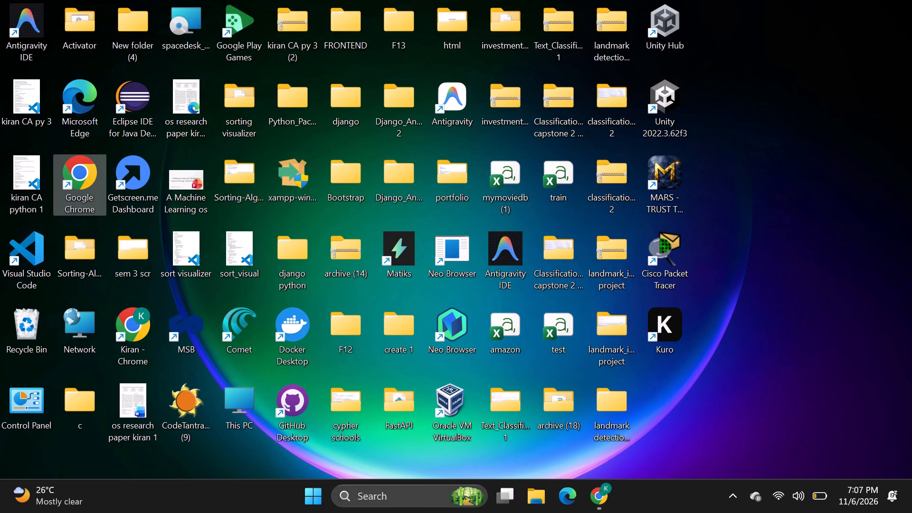
left_click(594, 446)
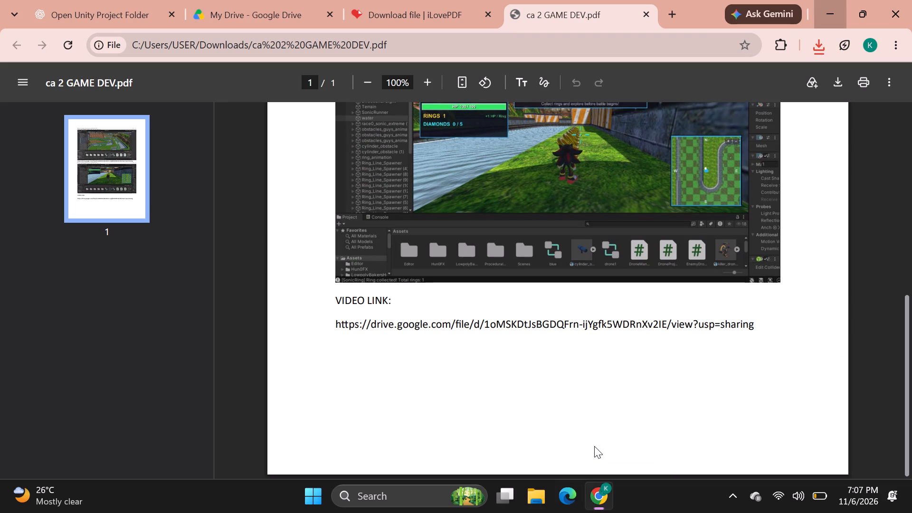
left_click(484, 9)
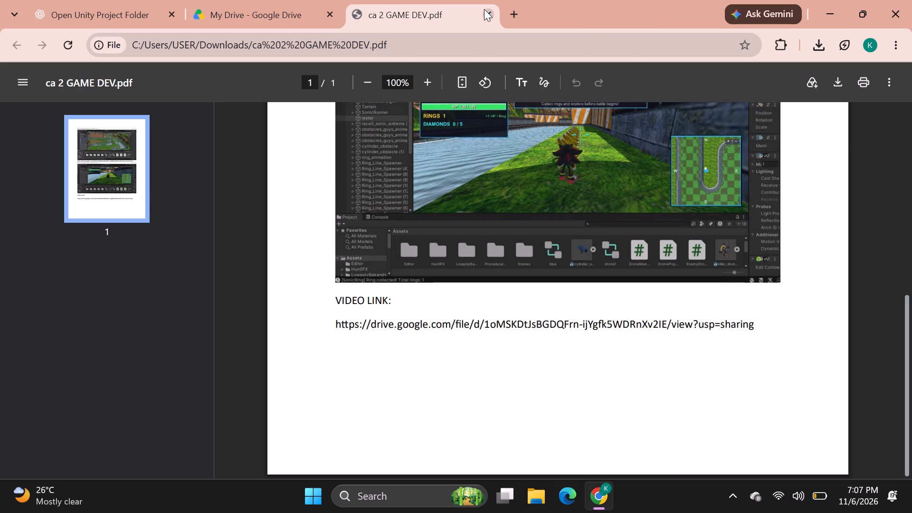
left_click(334, 14)
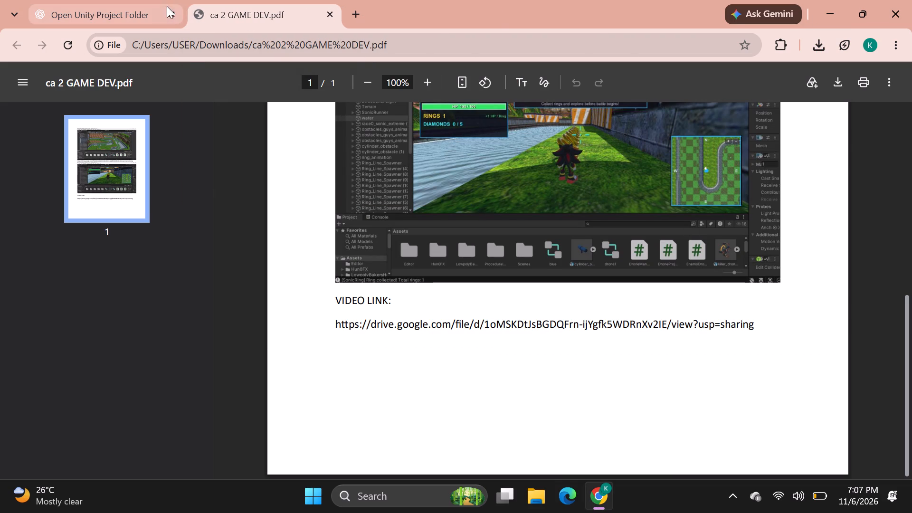
left_click(168, 15)
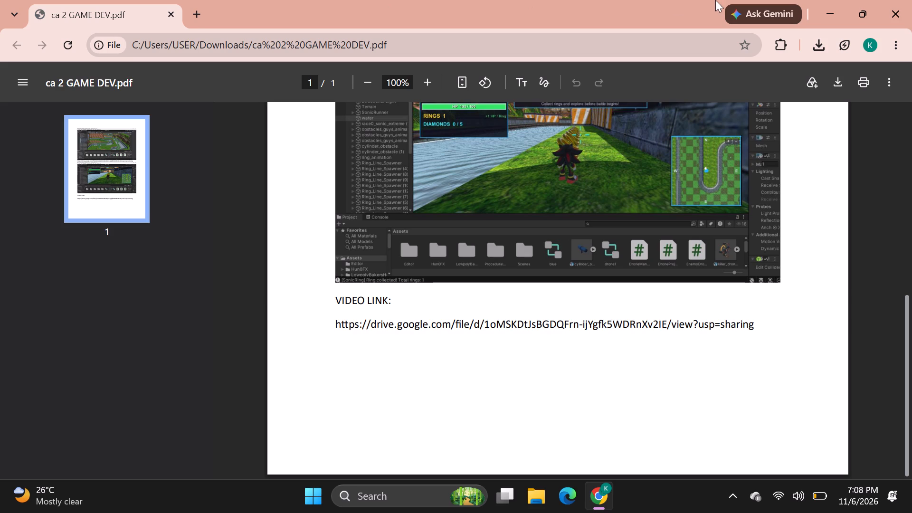
left_click(911, 3)
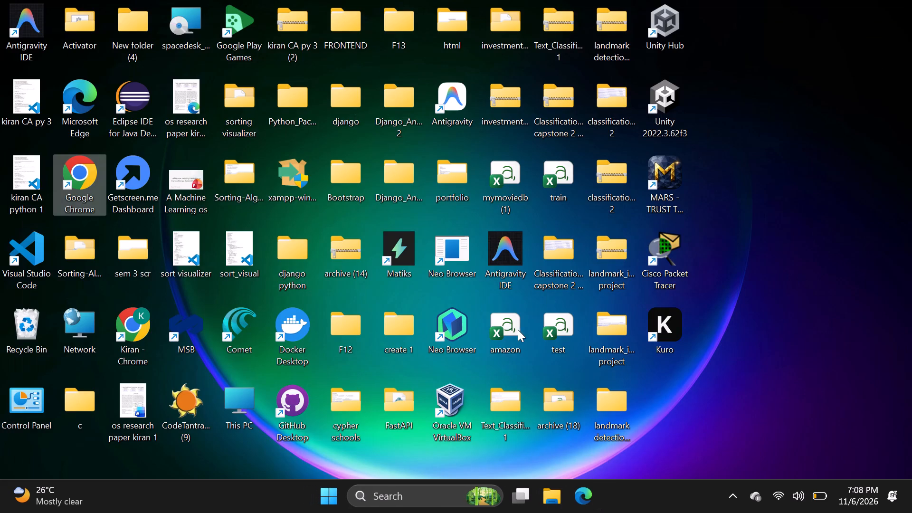
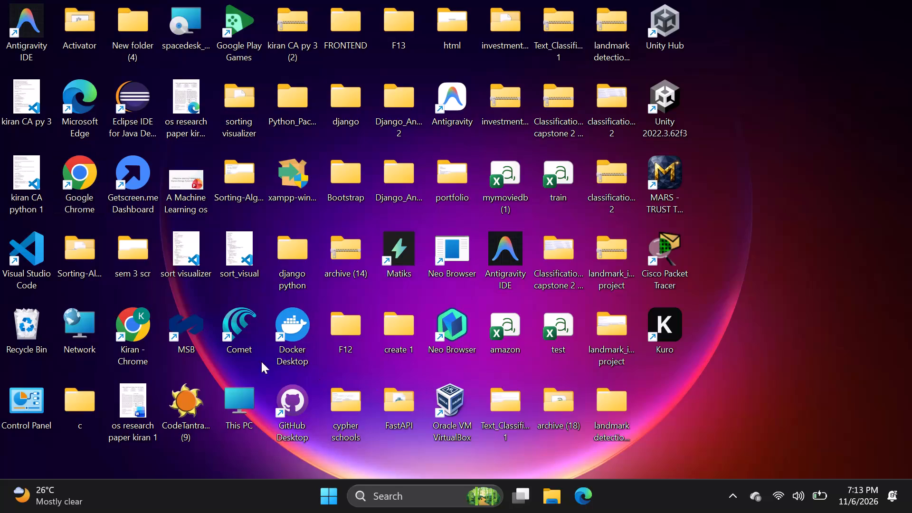
Launch Google Chrome with the first listed profile and bring up the UMS student dashboard.
double_click(92, 175)
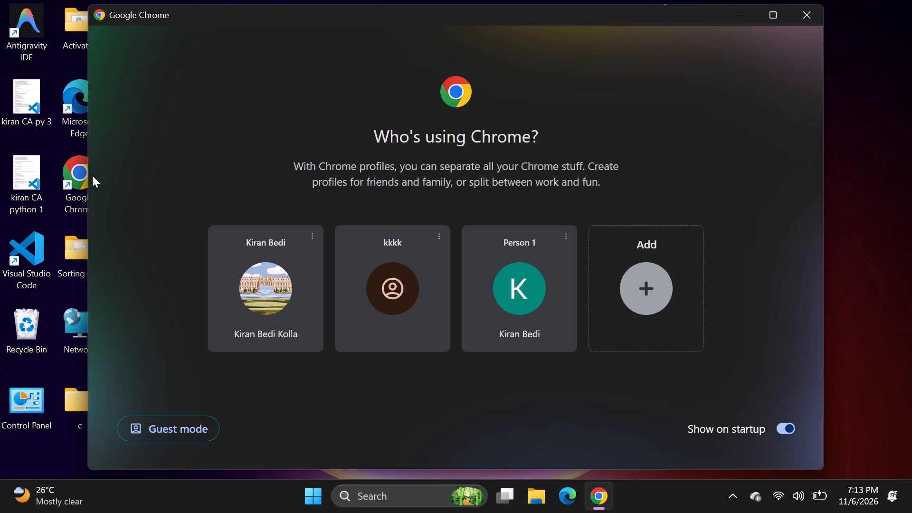
left_click(284, 352)
left_click(270, 306)
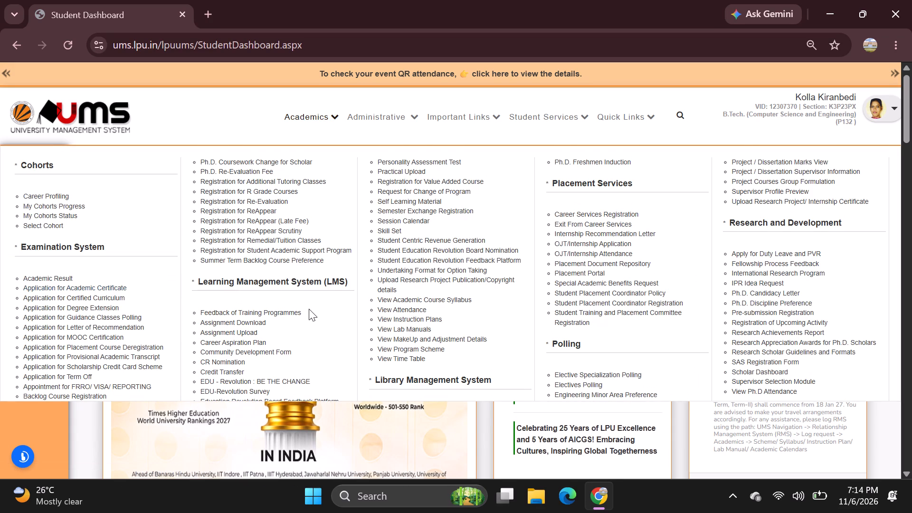
Go by way of the Application for Academic Certificate page to the Registration for ReAppear page of the Examination System.
scroll(309, 309, "down", 3)
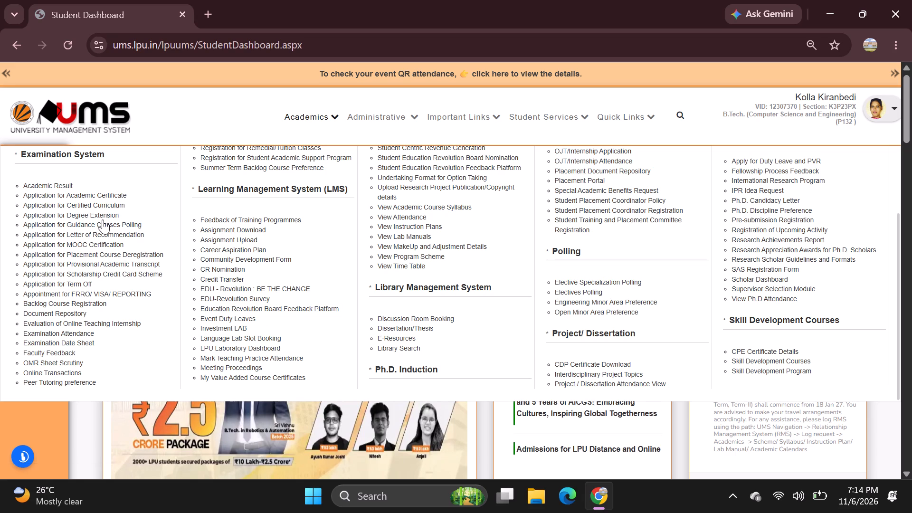
left_click(87, 192)
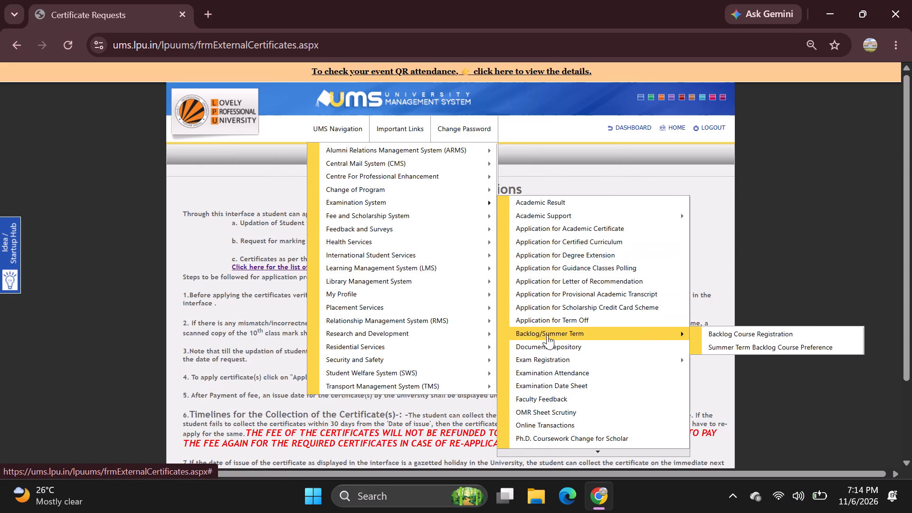
scroll(547, 335, "down", 1)
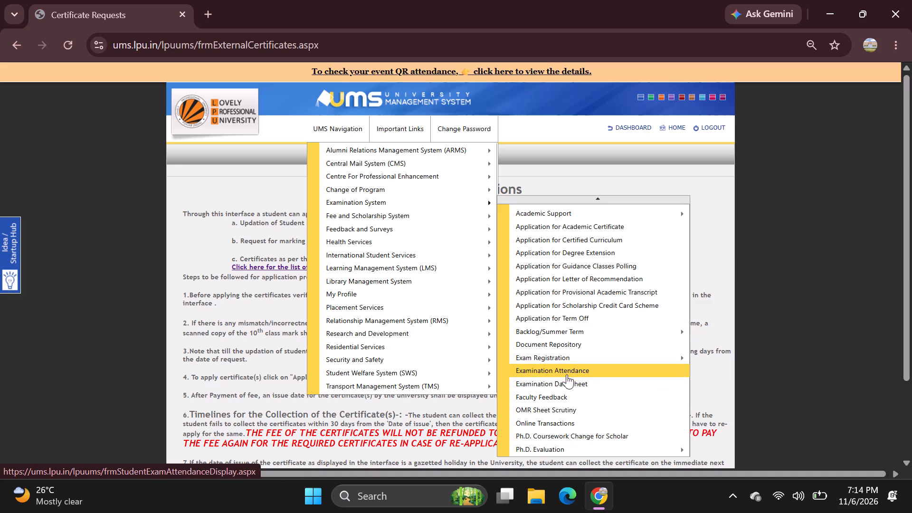
left_click(572, 361)
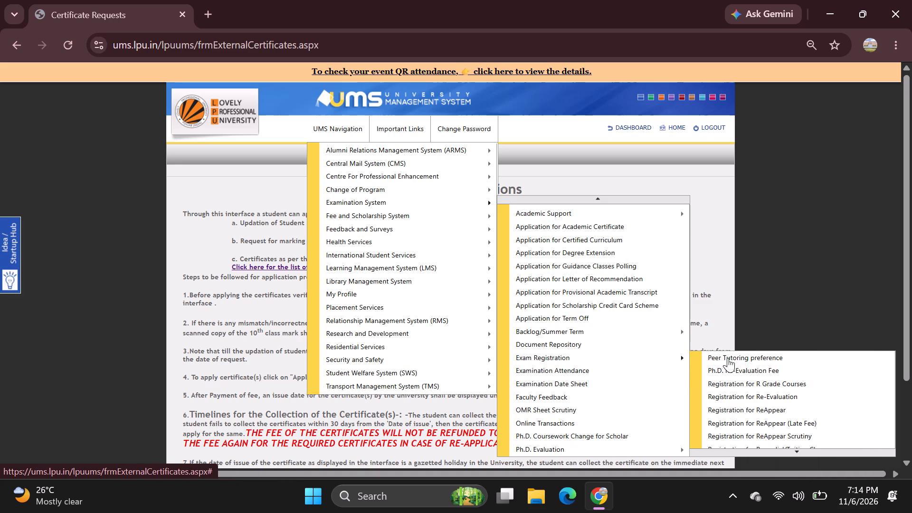
left_click(722, 409)
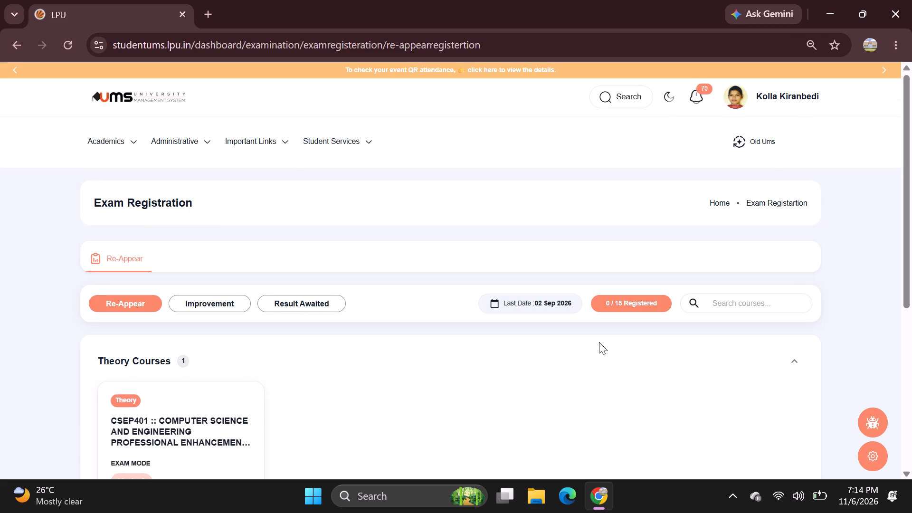
Add the CSEP401 theory course to the re-appear exam cart and open the view of selected courses.
scroll(599, 342, "down", 2)
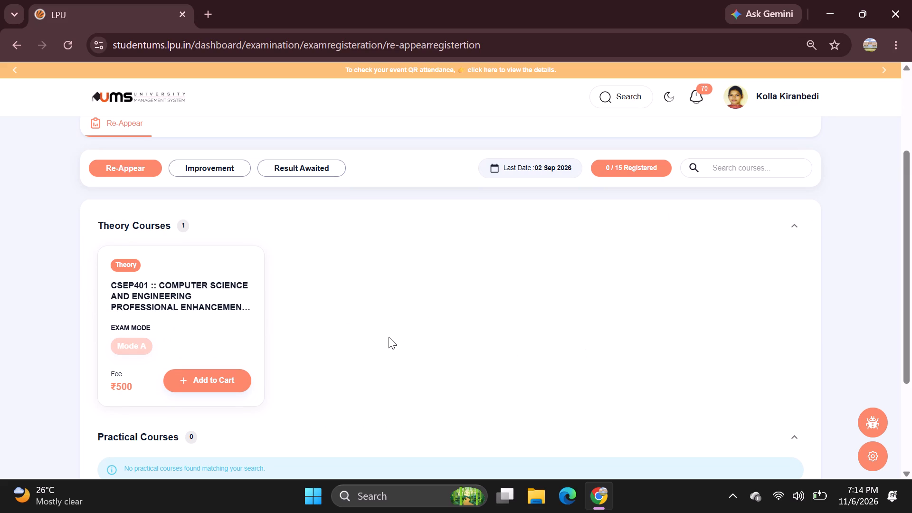
scroll(389, 337, "up", 1)
scroll(389, 337, "down", 2)
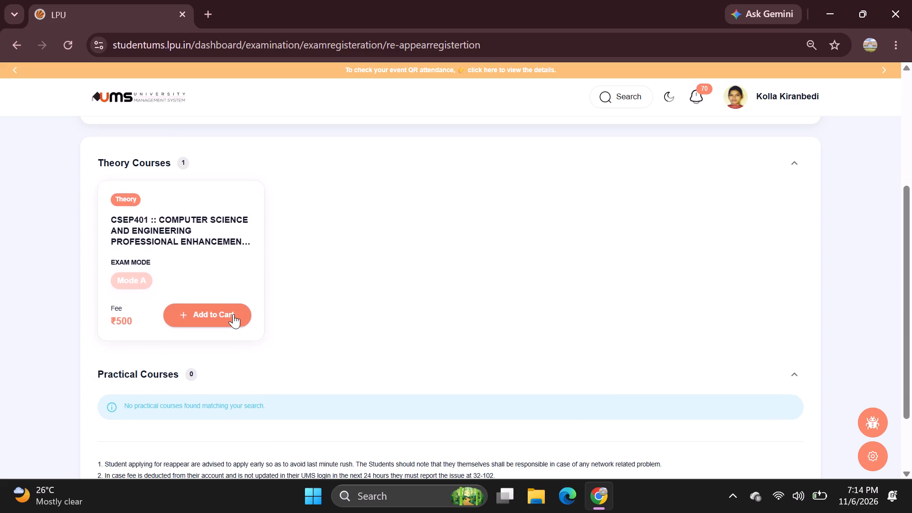
left_click(233, 314)
scroll(575, 309, "down", 3)
left_click(442, 451)
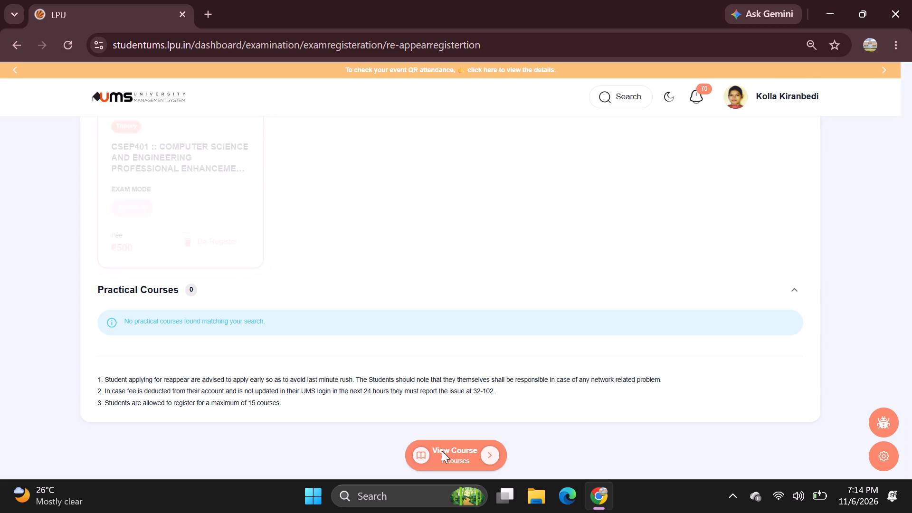
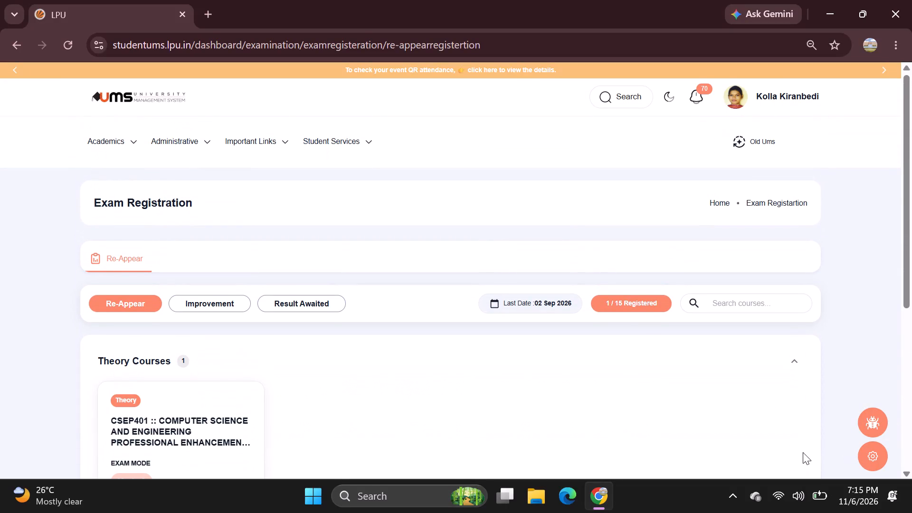
Check the Improvement and Result Awaited course lists on the Exam Registration page, and close the browser.
left_click(621, 304)
left_click(192, 300)
scroll(192, 300, "down", 1)
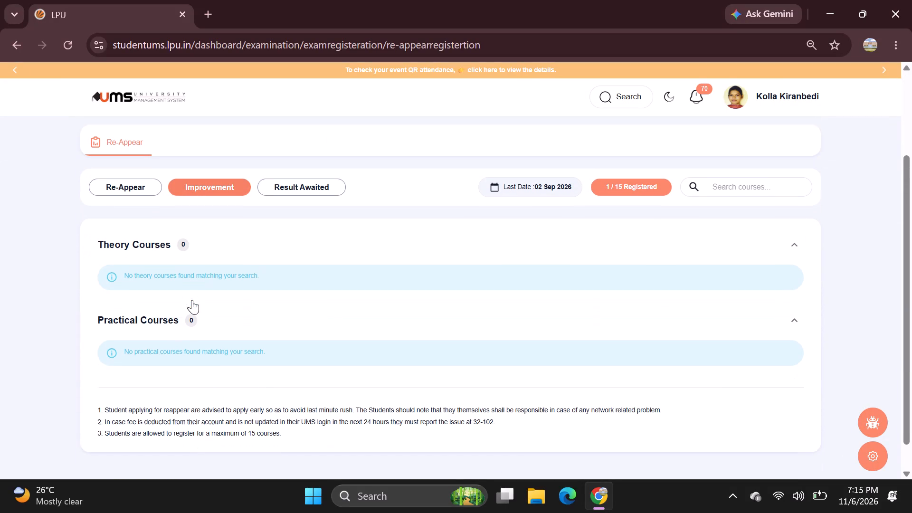
scroll(192, 300, "down", 1)
left_click(301, 177)
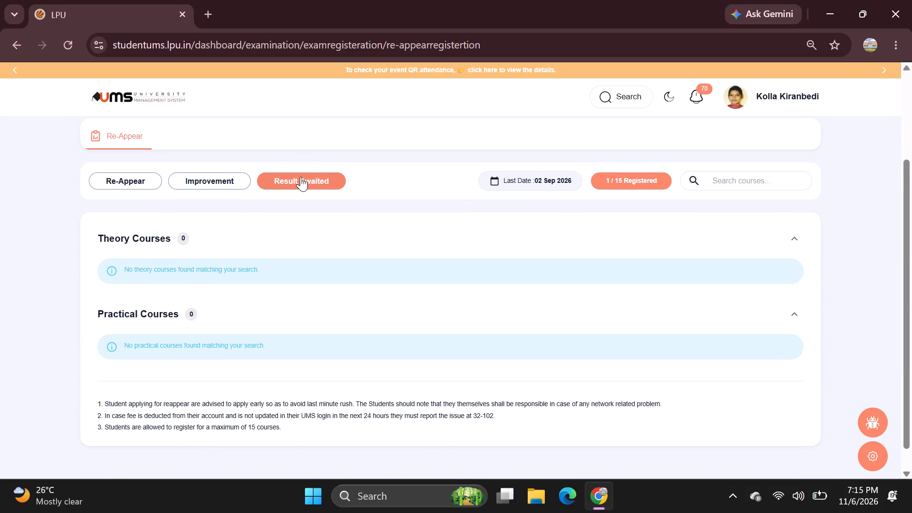
scroll(754, 173, "up", 5)
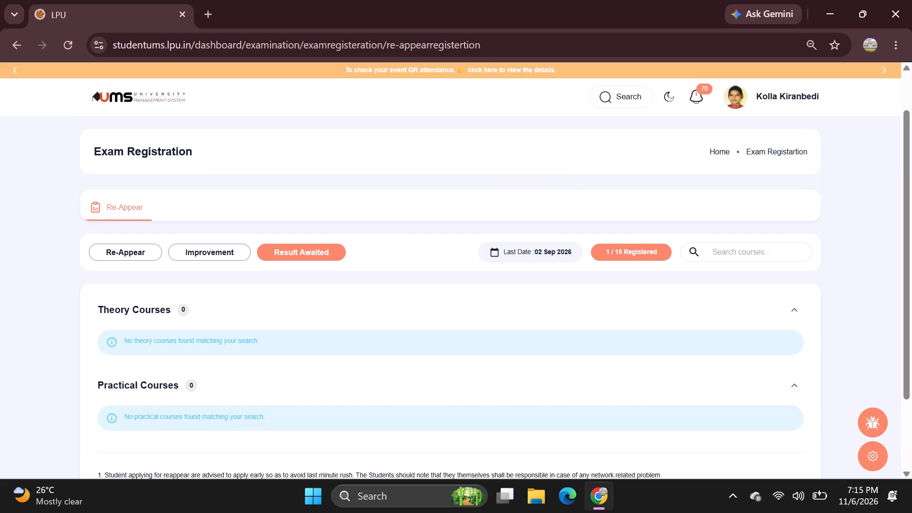
left_click(911, 0)
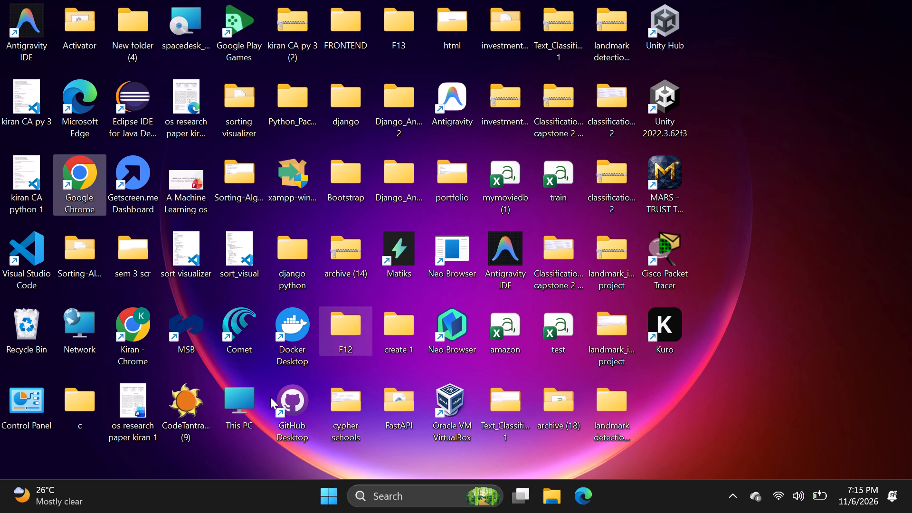
Launch Google Chrome with the K profile from the desktop and open YouTube.
double_click(136, 334)
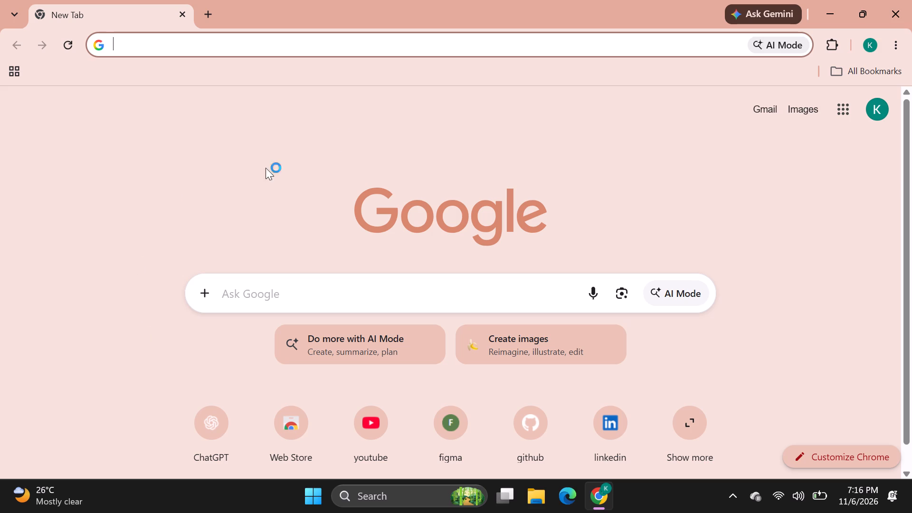
left_click(360, 417)
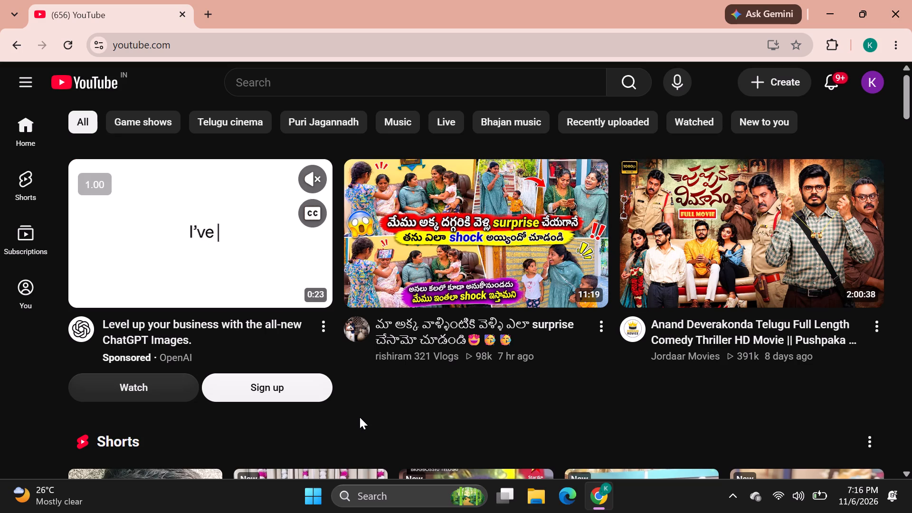
Play the 11:19 rishiram 321 Vlogs video in full screen, skipping the ad and raising the volume slightly.
left_click(513, 237)
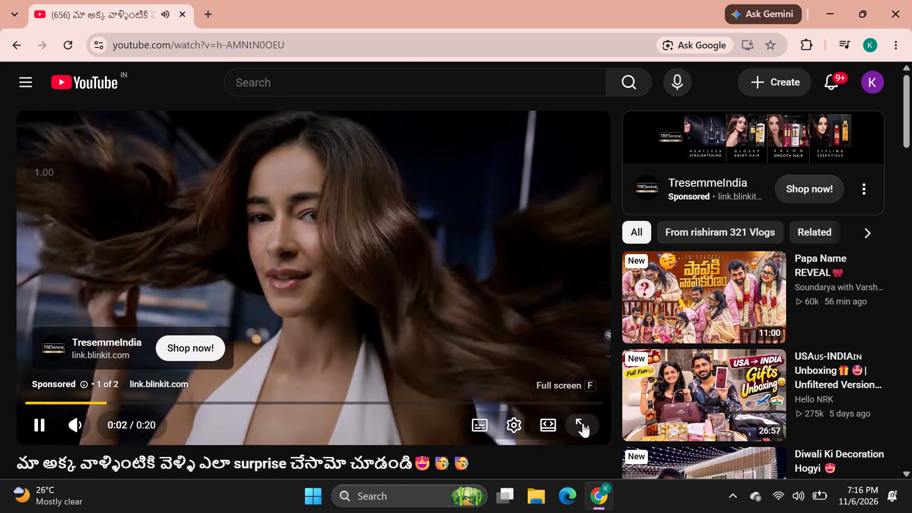
left_click(583, 423)
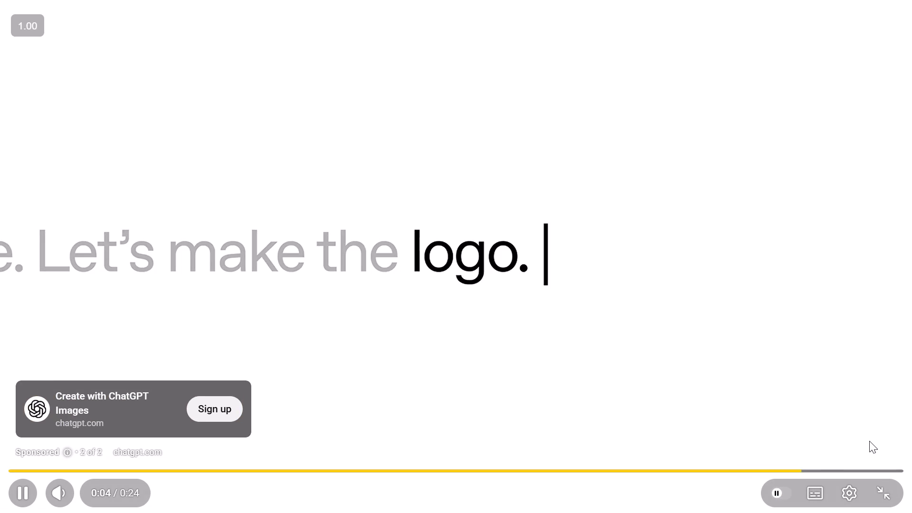
left_click(859, 447)
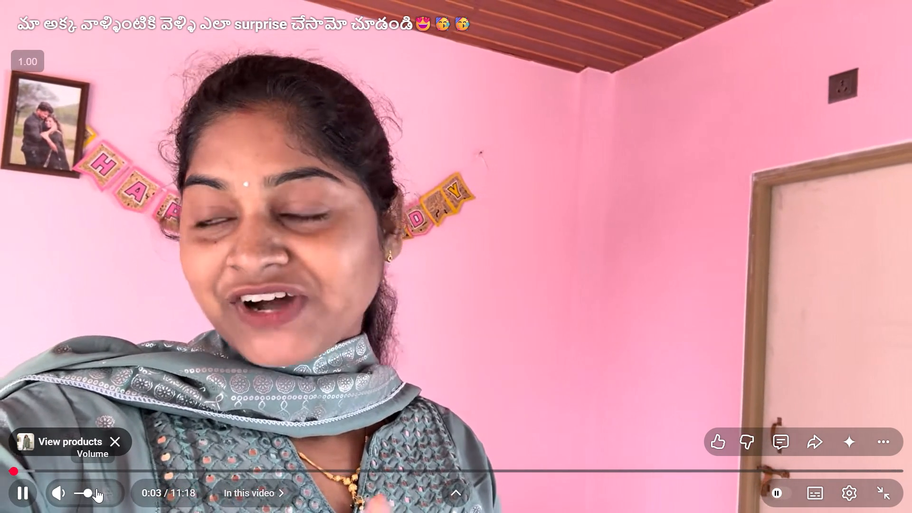
left_click(96, 488)
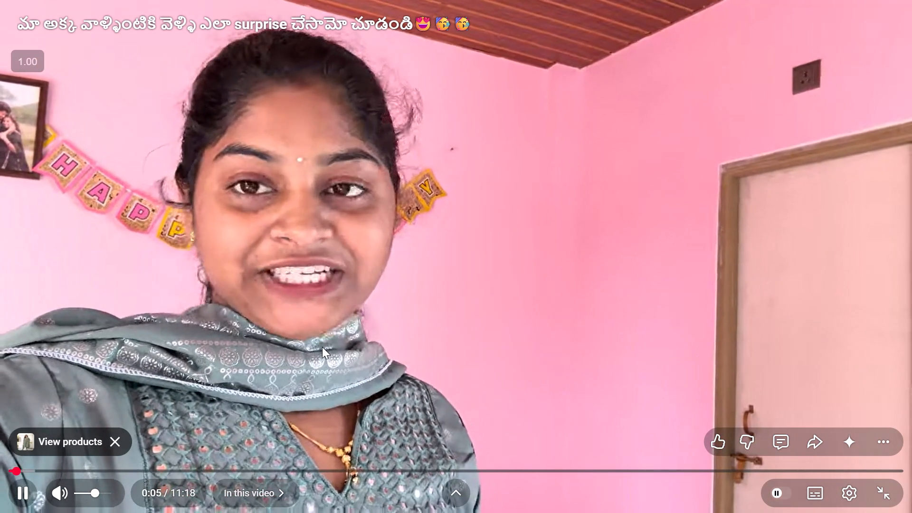